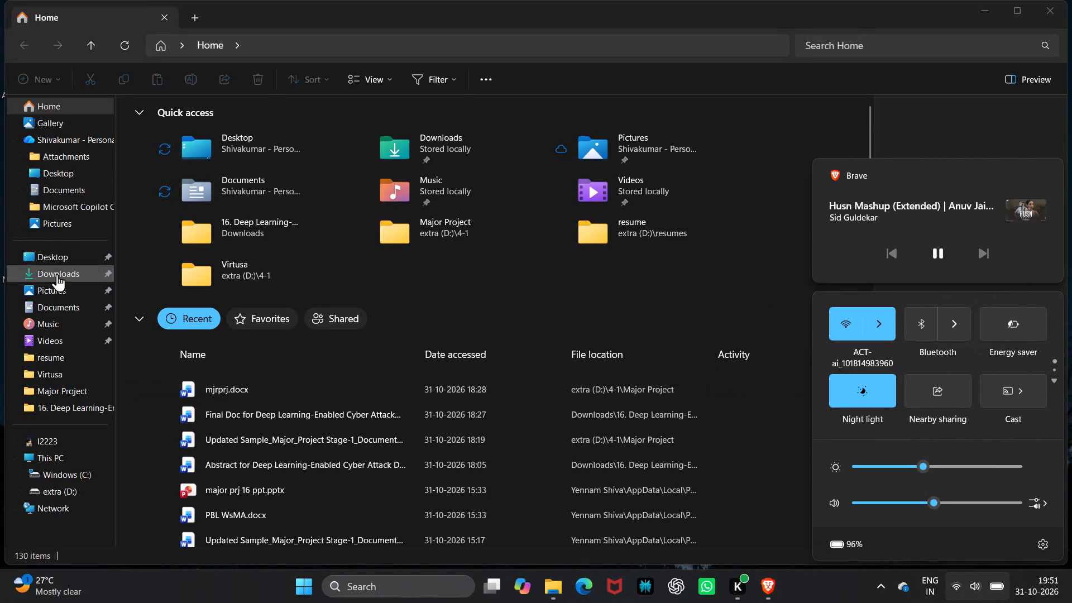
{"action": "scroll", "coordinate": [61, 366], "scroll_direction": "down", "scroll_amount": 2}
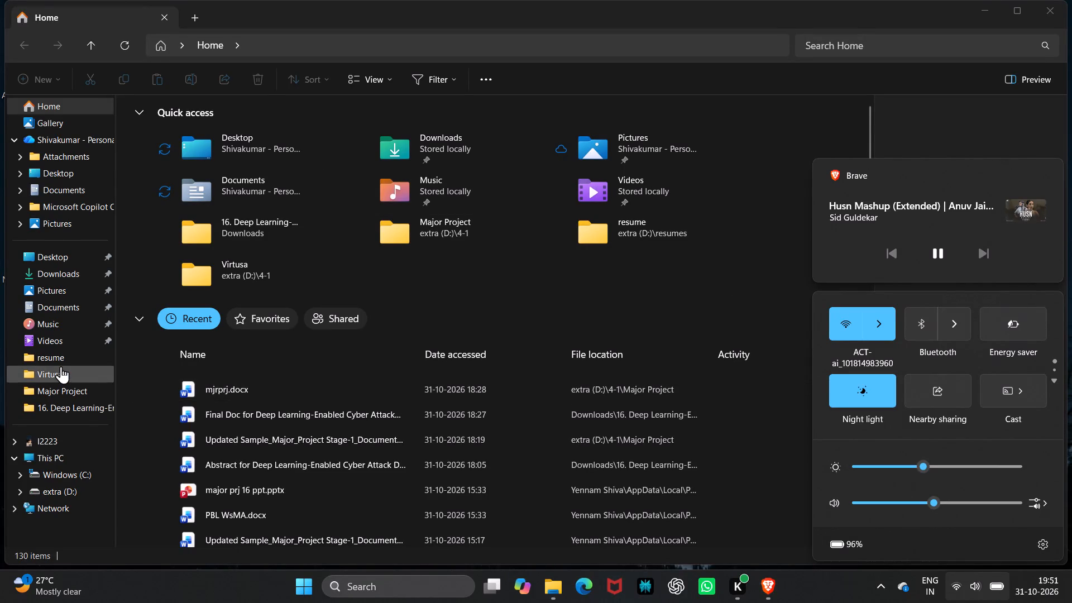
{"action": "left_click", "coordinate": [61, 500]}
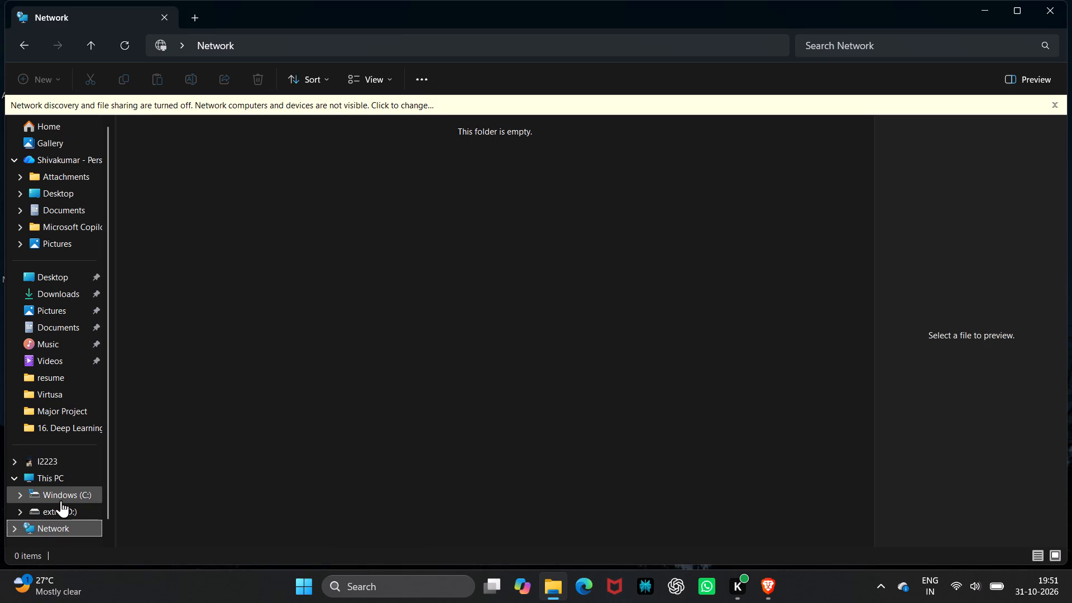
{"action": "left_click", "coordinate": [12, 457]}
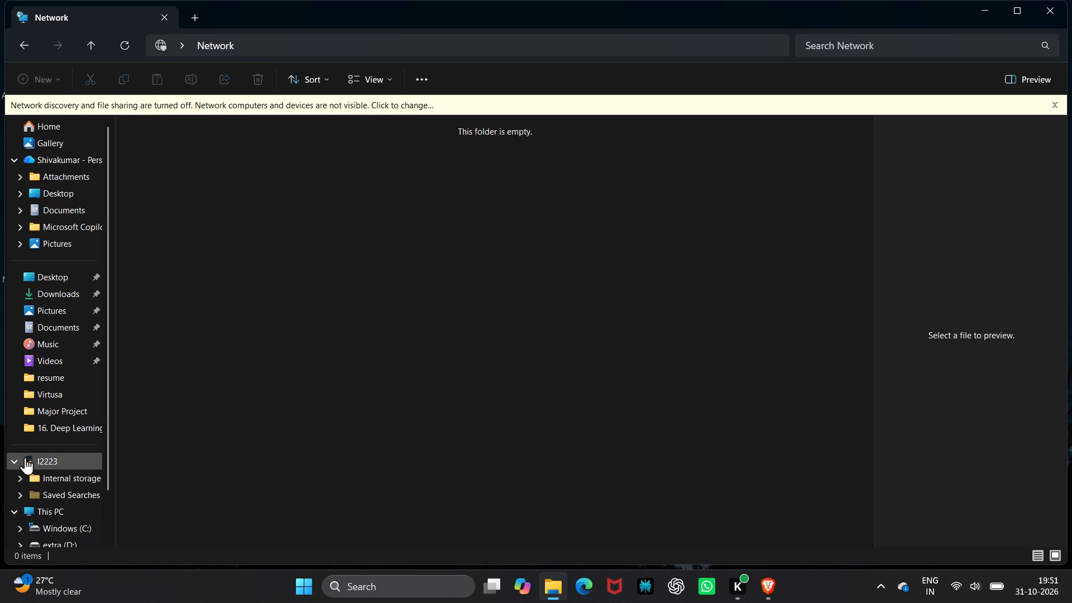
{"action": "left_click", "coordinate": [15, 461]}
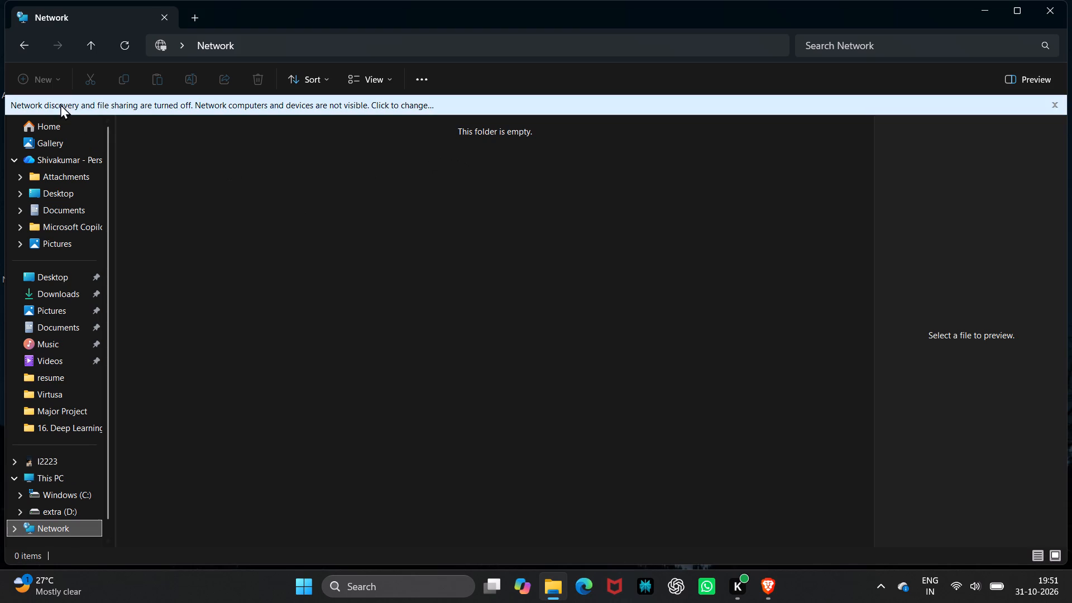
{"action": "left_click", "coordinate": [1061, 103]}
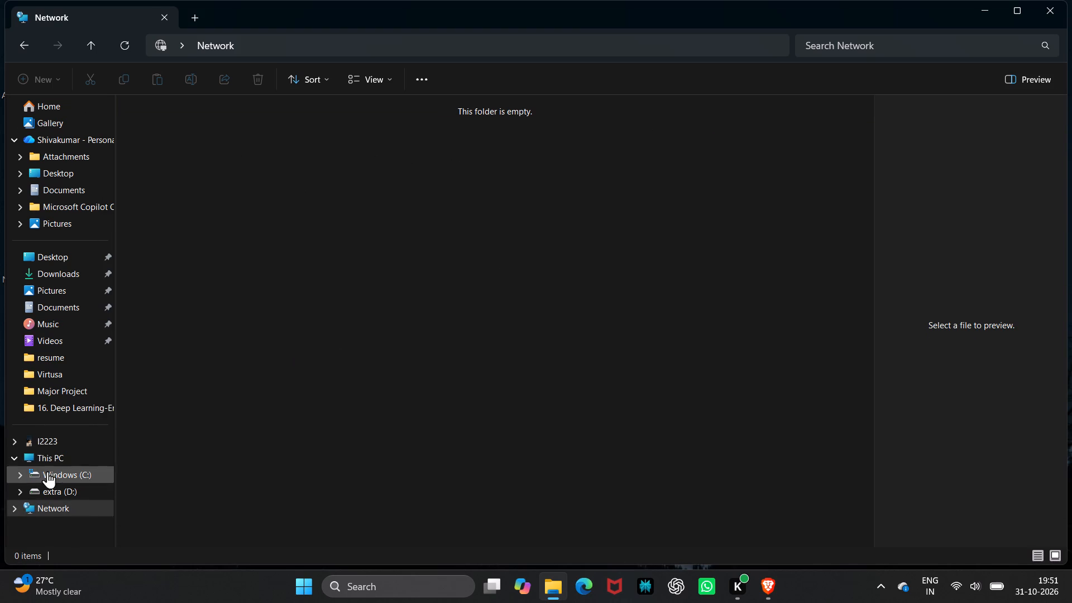
Open mjrprj.docx from the Major Project folder inside the 4-1 folder on the extra (D:) drive.
{"action": "left_click", "coordinate": [53, 486]}
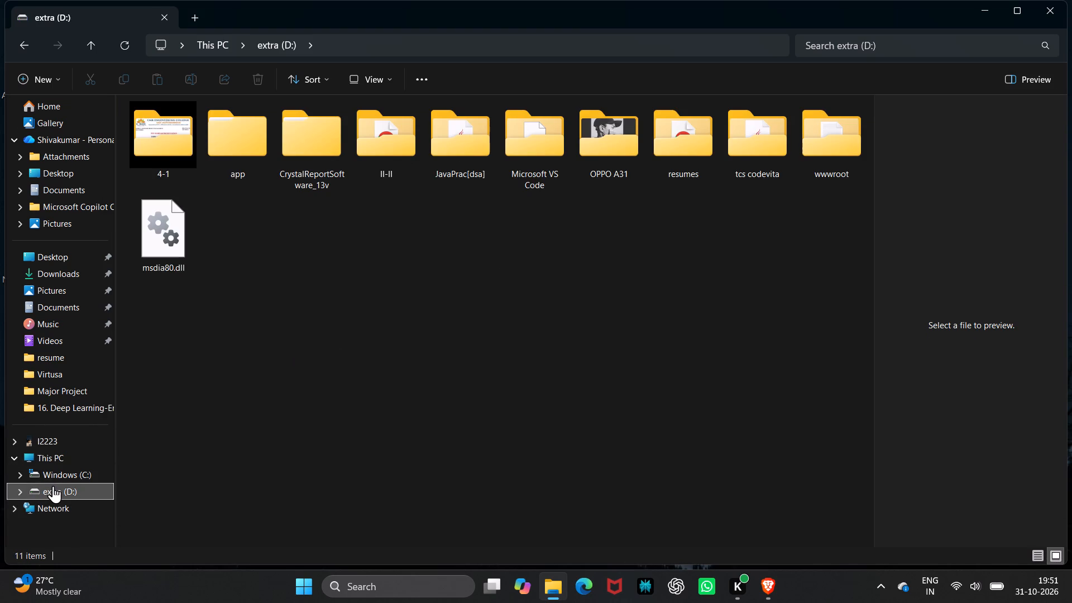
{"action": "double_click", "coordinate": [165, 131]}
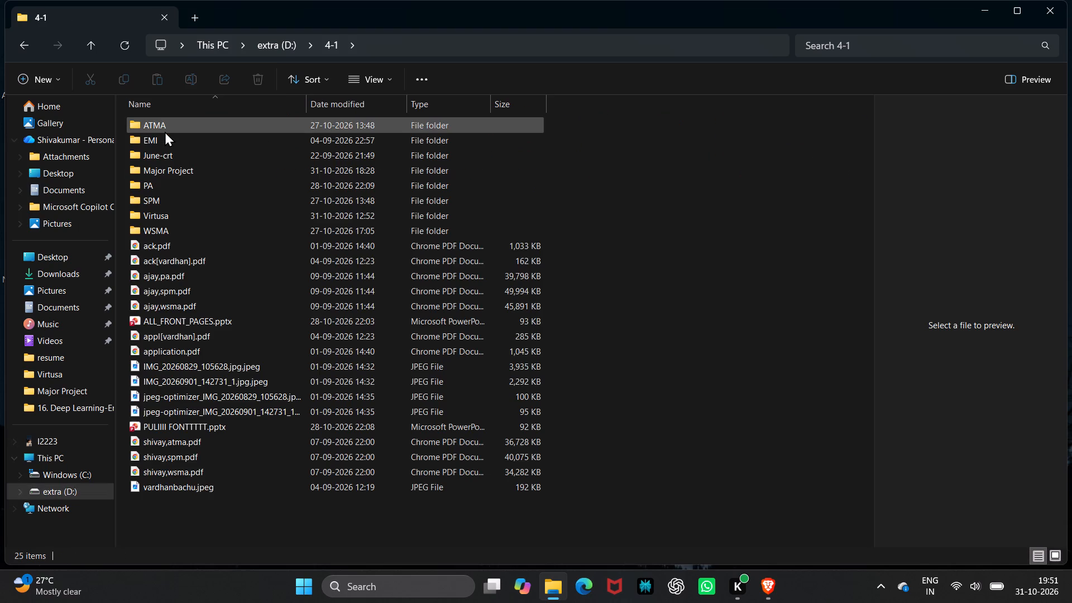
{"action": "double_click", "coordinate": [228, 167]}
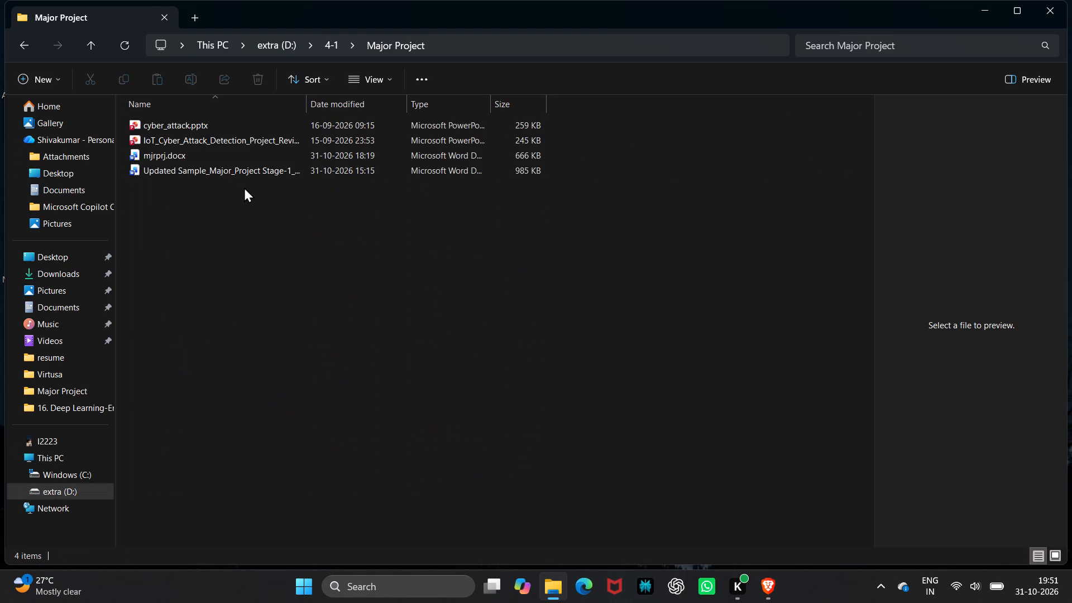
{"action": "double_click", "coordinate": [320, 154]}
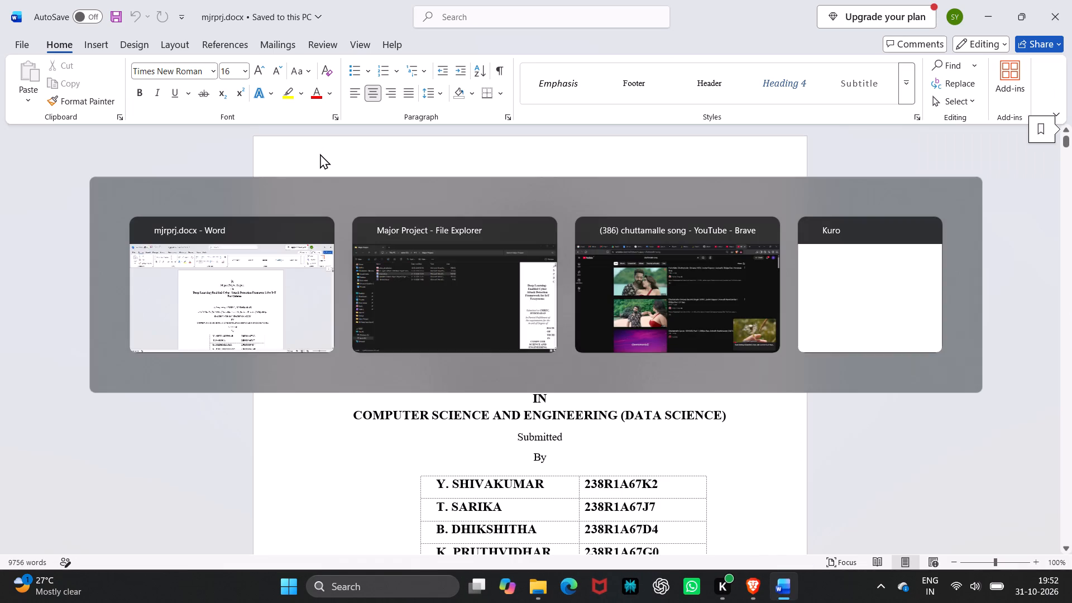
{"action": "double_click", "coordinate": [328, 157]}
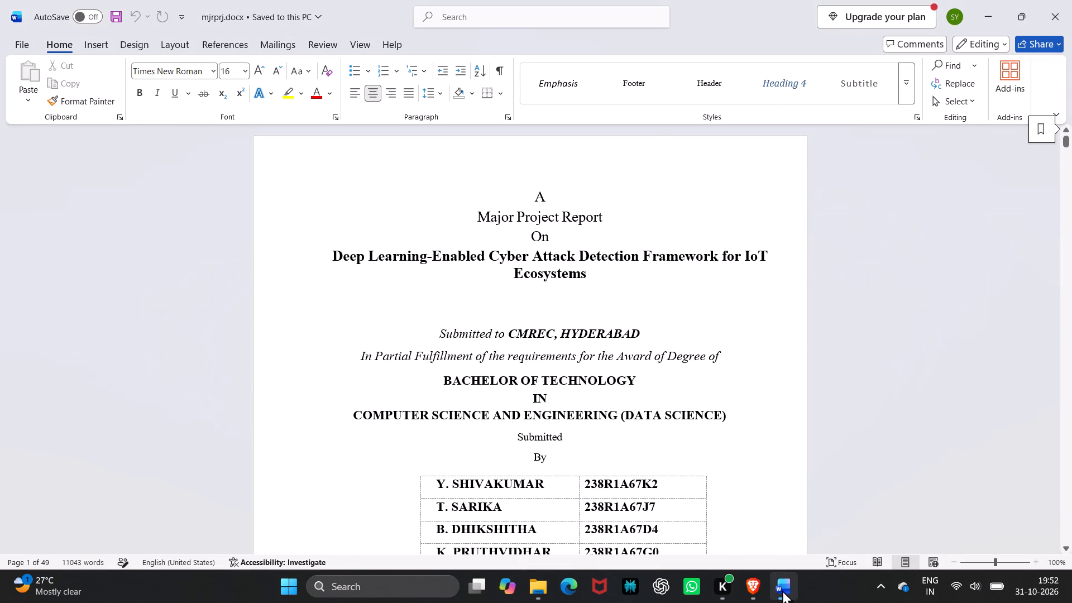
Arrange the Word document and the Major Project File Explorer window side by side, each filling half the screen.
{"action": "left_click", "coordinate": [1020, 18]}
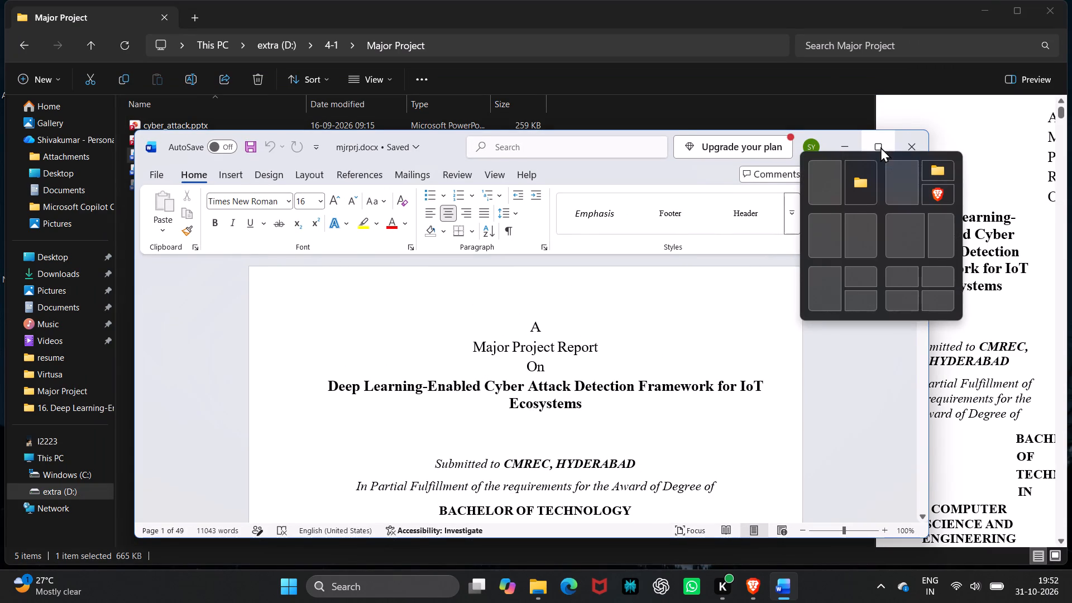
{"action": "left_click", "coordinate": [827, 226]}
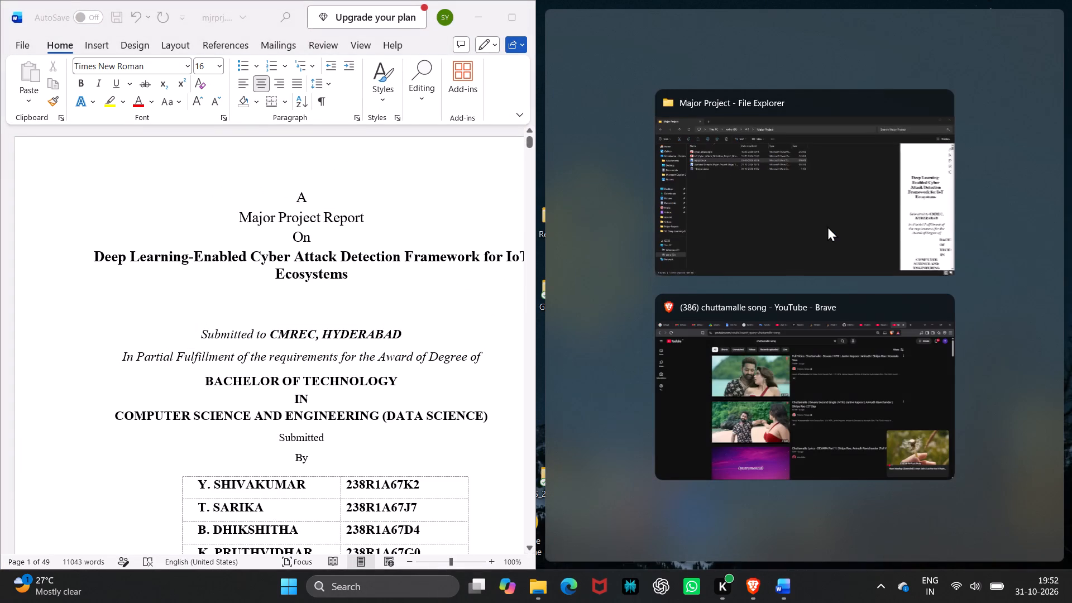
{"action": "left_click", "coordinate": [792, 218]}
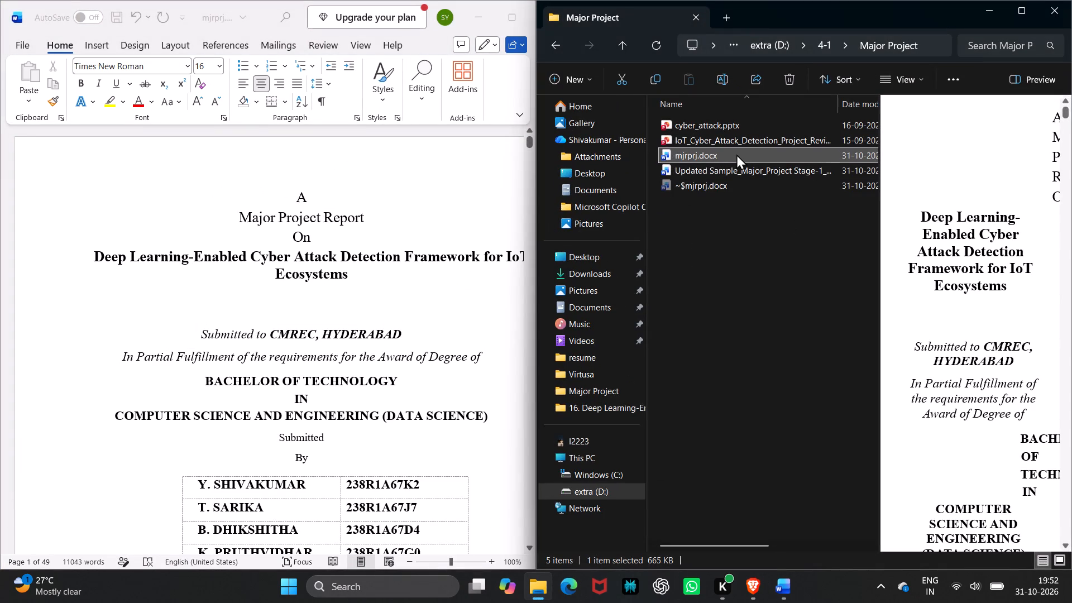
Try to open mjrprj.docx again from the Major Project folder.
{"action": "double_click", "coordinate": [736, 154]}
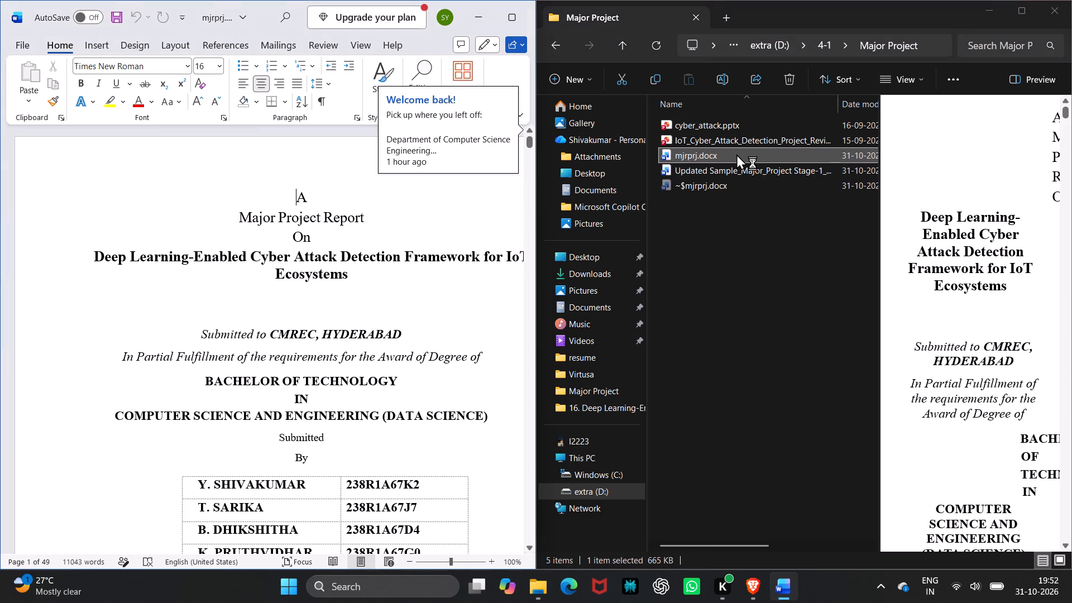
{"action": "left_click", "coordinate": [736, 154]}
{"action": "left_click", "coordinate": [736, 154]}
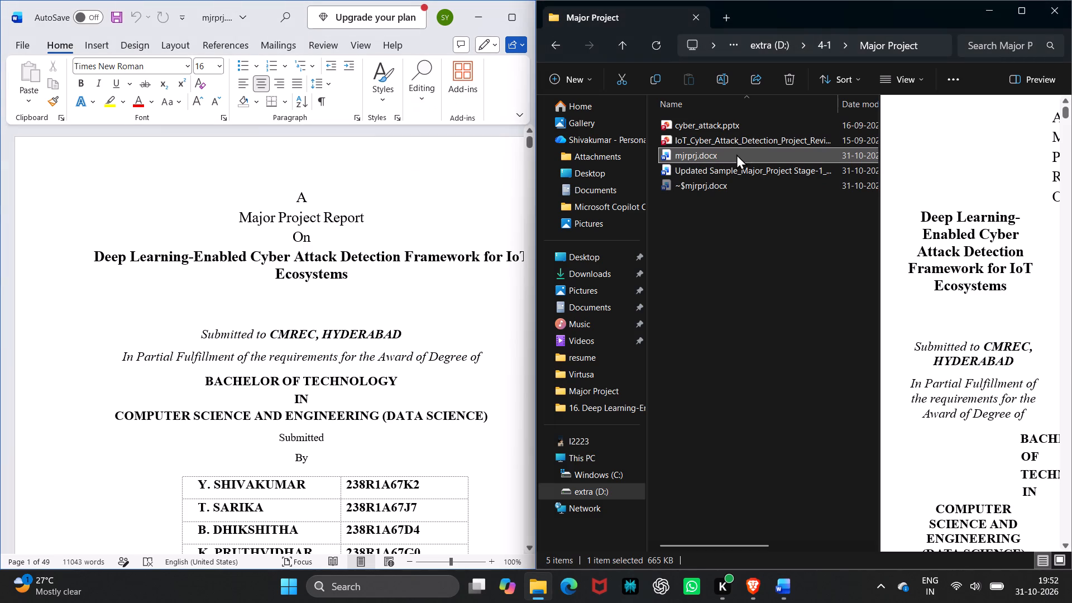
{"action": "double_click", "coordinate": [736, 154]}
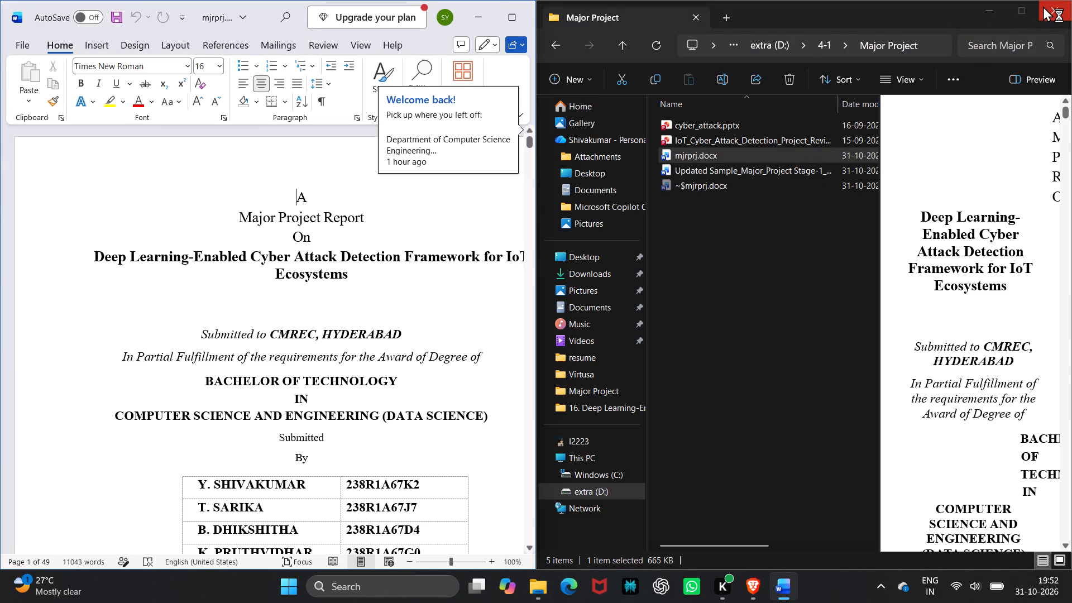
Close the File Explorer window and maximize the Word window with mjrprj.docx.
{"action": "left_click", "coordinate": [1056, 9]}
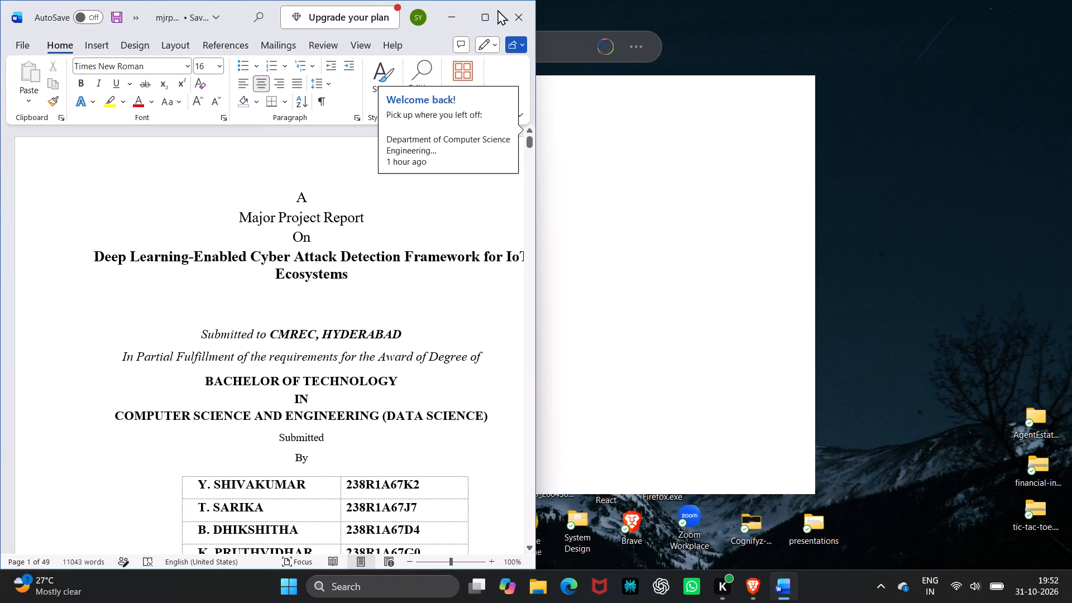
{"action": "left_click", "coordinate": [481, 14]}
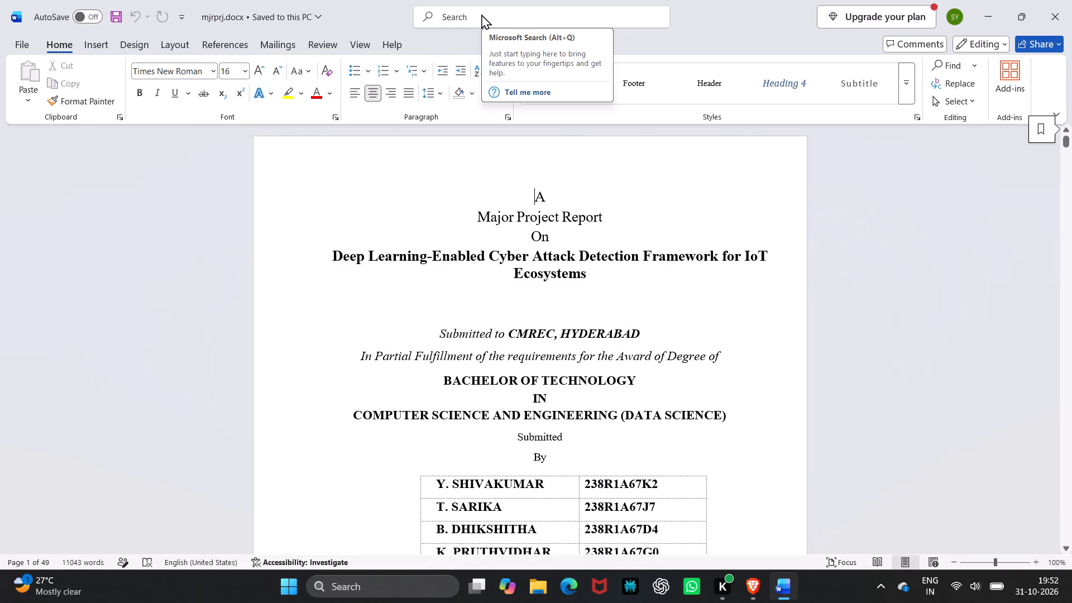
Find the Camera app with a system search for "came" and launch it.
{"action": "type", "text": "came"}
{"action": "key", "text": "Return"}
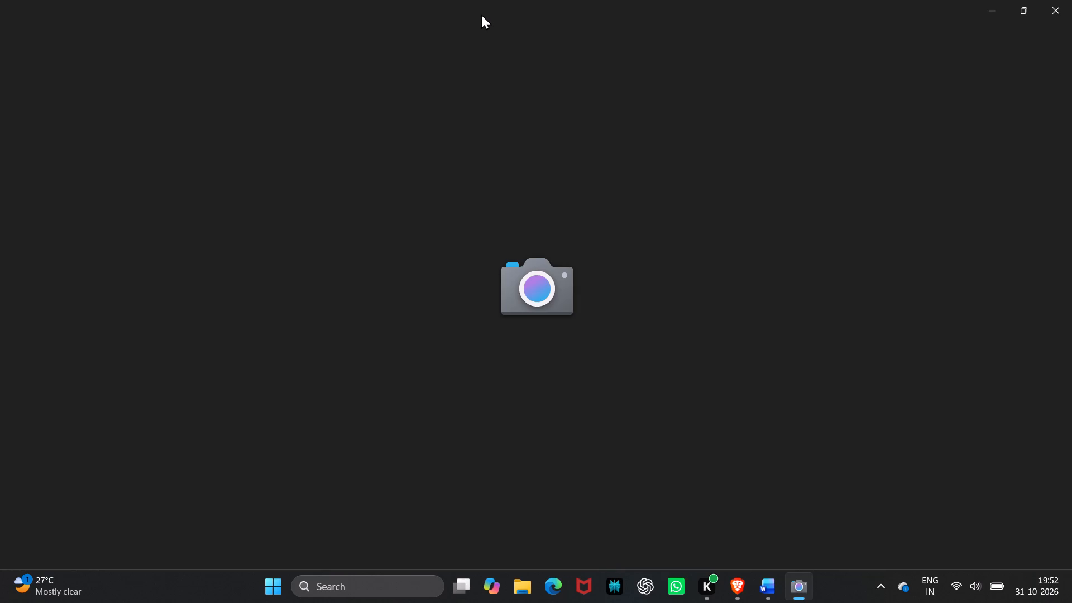
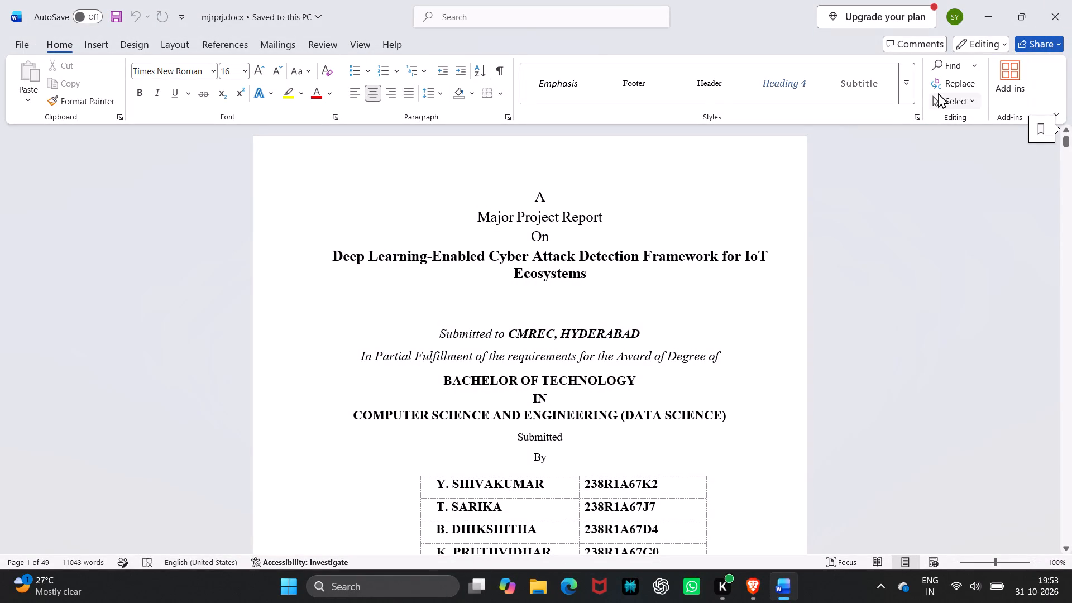
Insert a blank line between "On" and the project title on the report's cover page.
{"action": "left_click", "coordinate": [547, 317]}
{"action": "scroll", "coordinate": [554, 308], "scroll_direction": "down", "scroll_amount": 2}
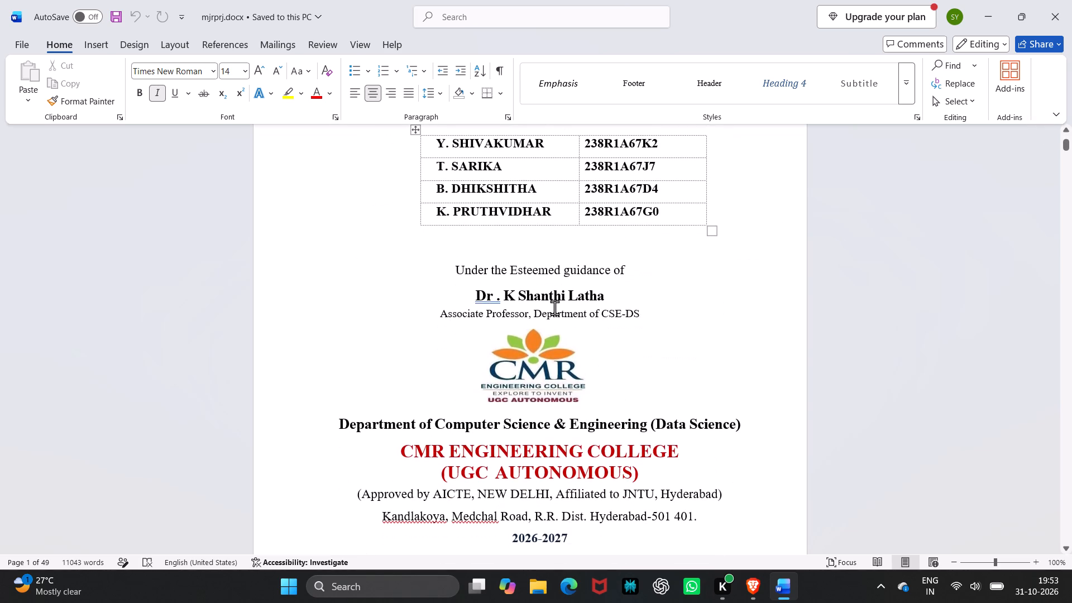
{"action": "scroll", "coordinate": [554, 308], "scroll_direction": "up", "scroll_amount": 1}
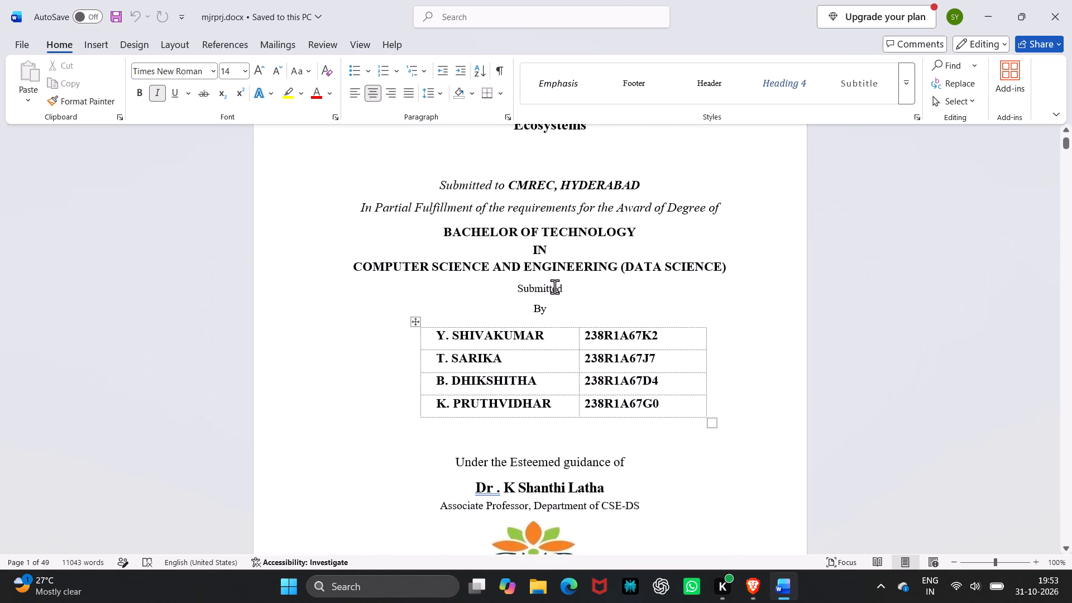
{"action": "scroll", "coordinate": [554, 284], "scroll_direction": "up", "scroll_amount": 2}
{"action": "left_click", "coordinate": [574, 242]}
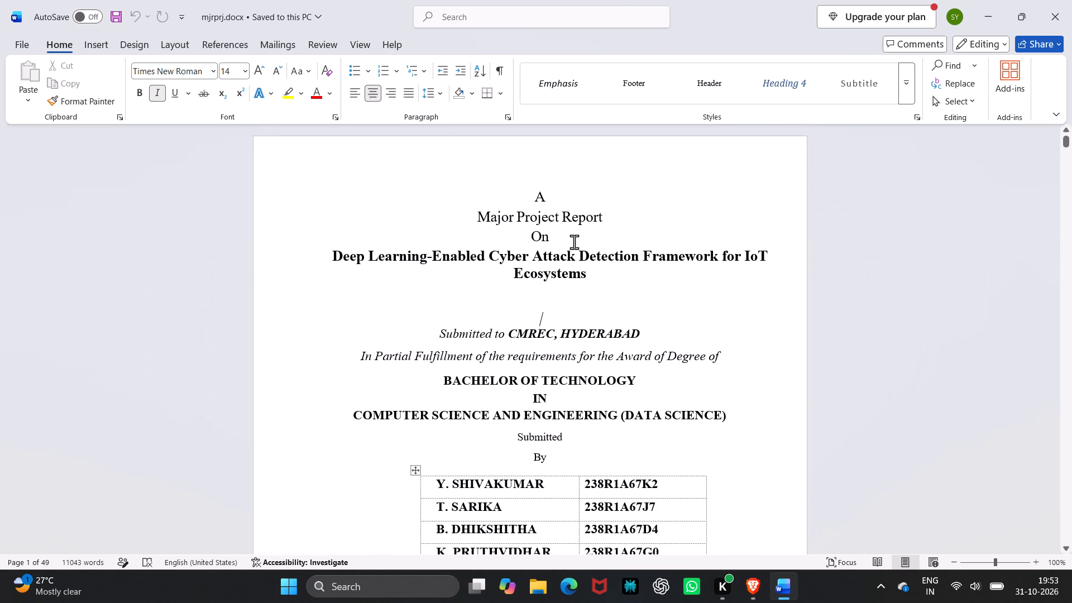
{"action": "key", "text": "Return"}
Delete one blank line between the project title and "Submitted to CMREC, HYDERABAD" on the cover page.
{"action": "scroll", "coordinate": [623, 338], "scroll_direction": "down", "scroll_amount": 2}
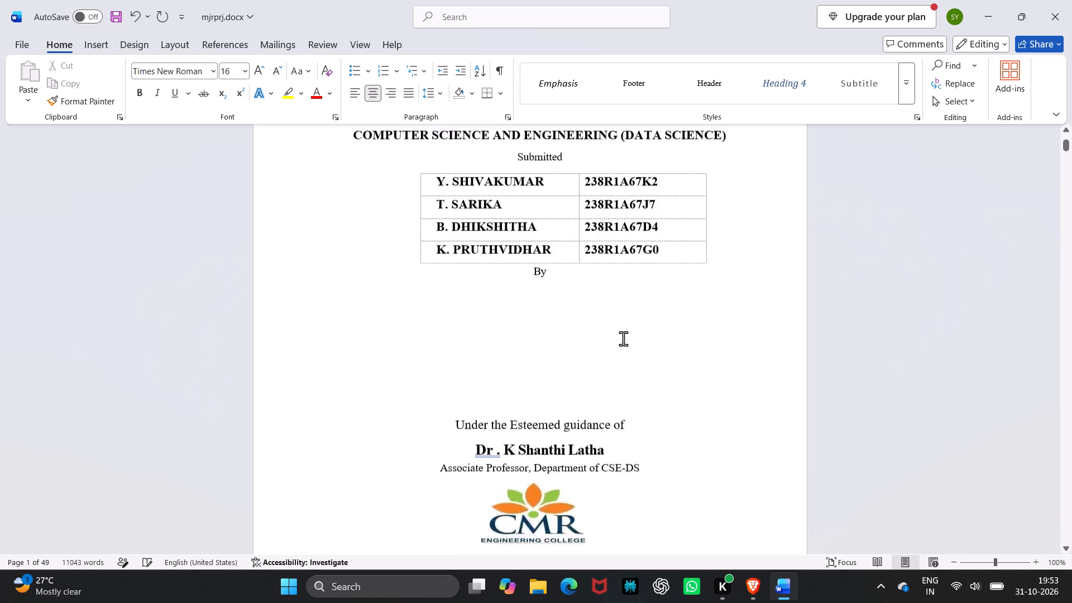
{"action": "scroll", "coordinate": [623, 338], "scroll_direction": "down", "scroll_amount": 3}
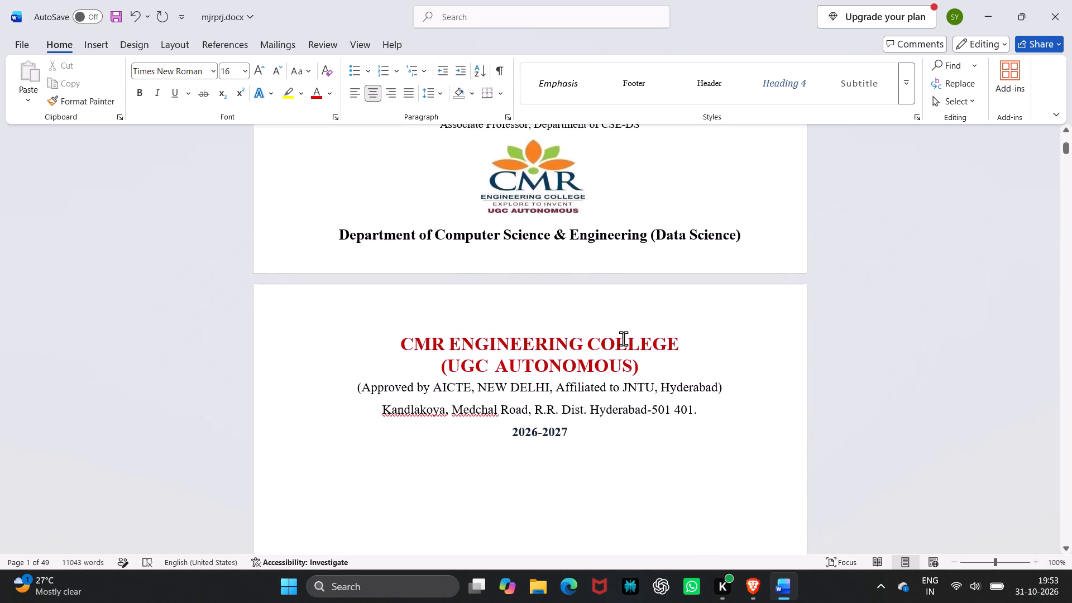
{"action": "scroll", "coordinate": [623, 338], "scroll_direction": "up", "scroll_amount": 4}
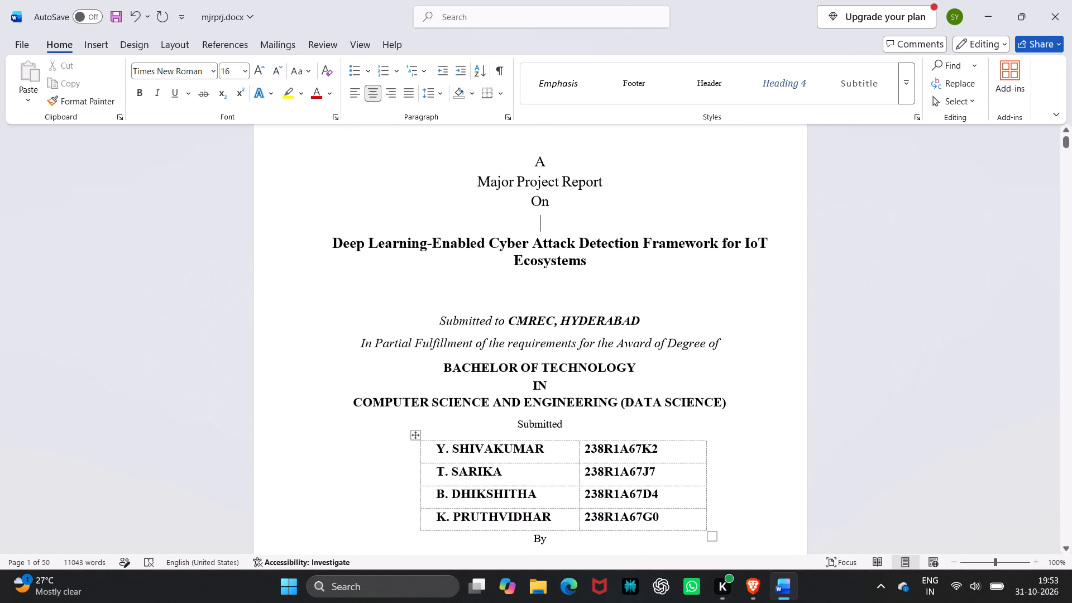
{"action": "left_click", "coordinate": [554, 286]}
{"action": "key", "text": "BackSpace"}
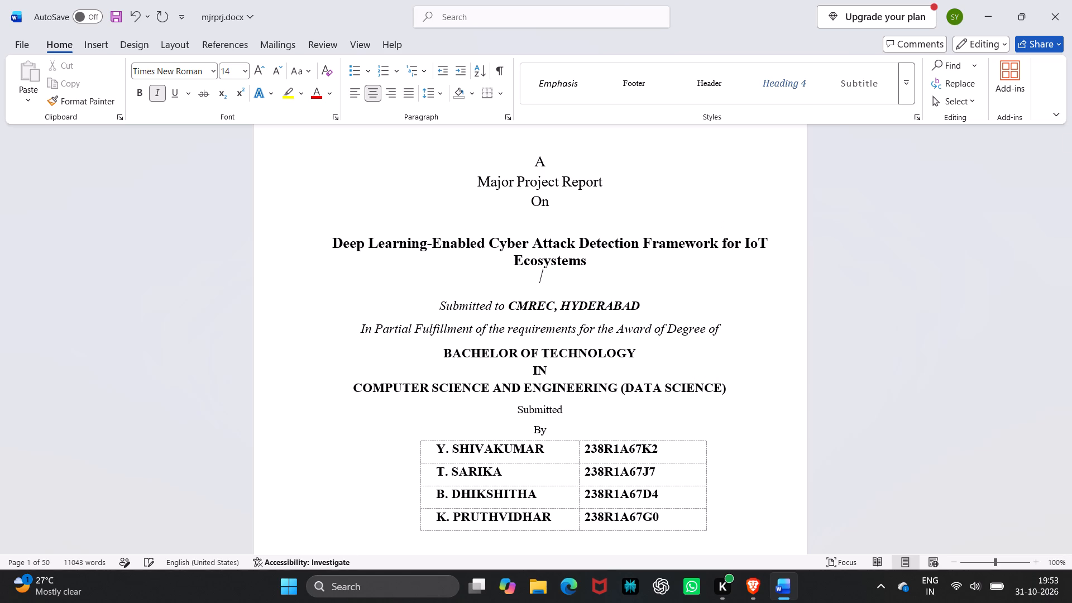
Delete the blank line above "Under the Esteemed guidance of" and check the cover page layout.
{"action": "scroll", "coordinate": [559, 370], "scroll_direction": "down", "scroll_amount": 2}
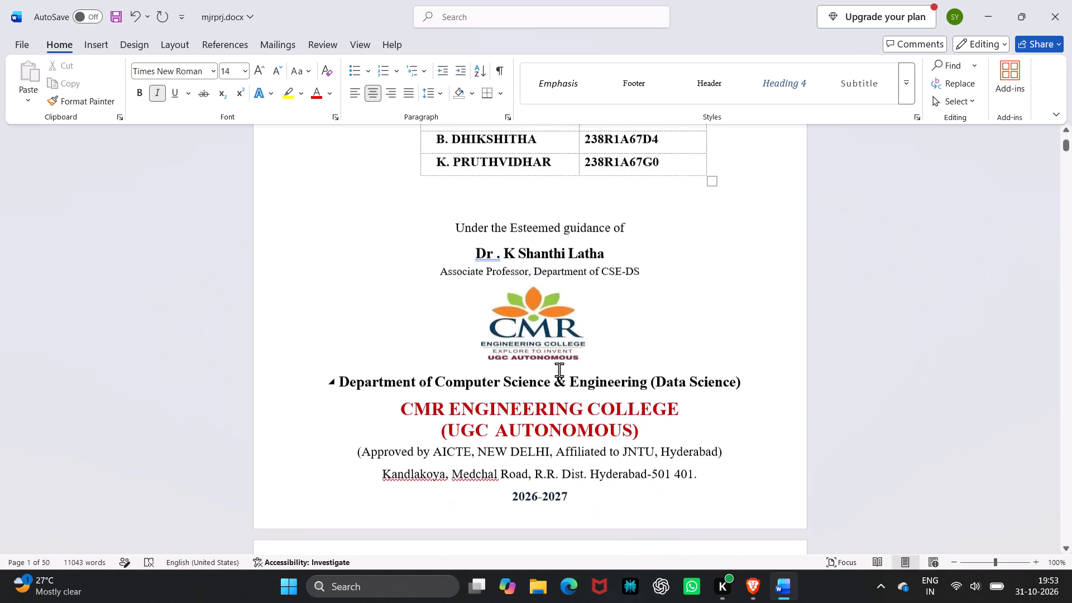
{"action": "scroll", "coordinate": [559, 370], "scroll_direction": "down", "scroll_amount": 1}
{"action": "scroll", "coordinate": [559, 370], "scroll_direction": "up", "scroll_amount": 2}
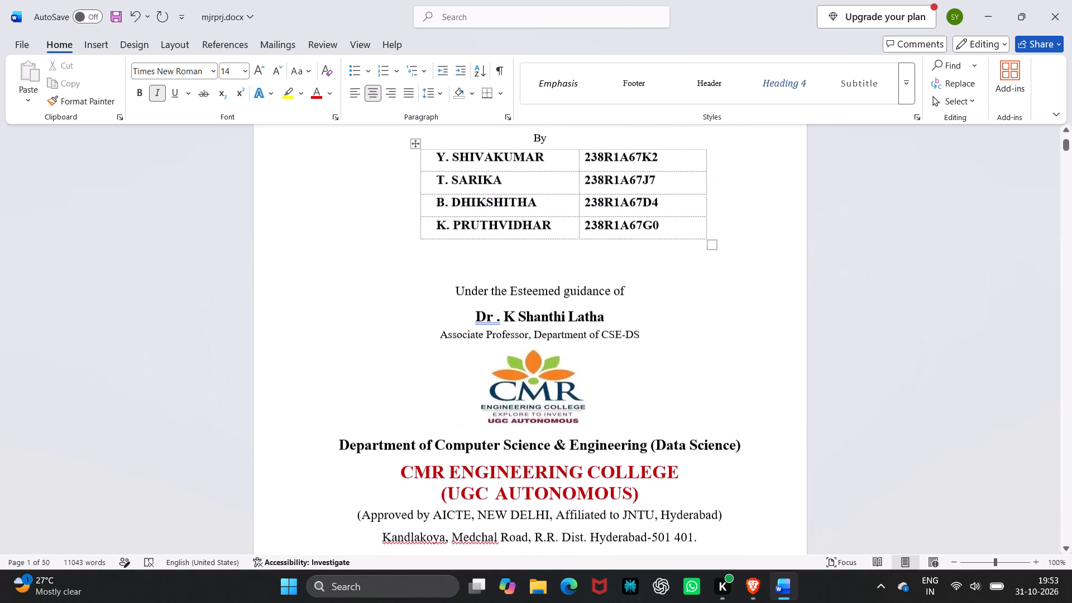
{"action": "scroll", "coordinate": [559, 370], "scroll_direction": "up", "scroll_amount": 1}
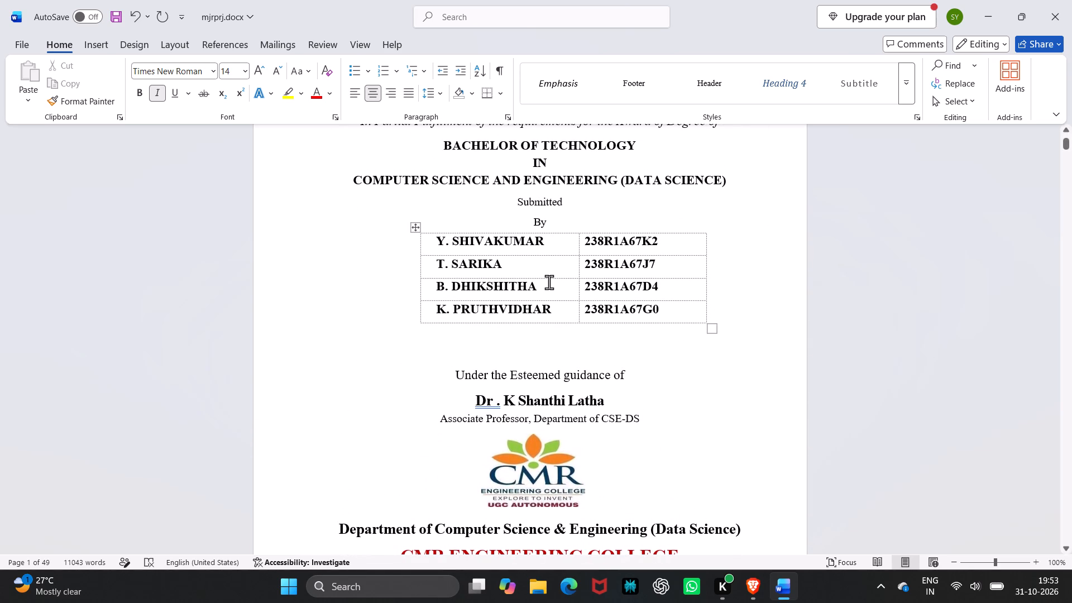
{"action": "left_click", "coordinate": [515, 351]}
{"action": "key", "text": "BackSpace"}
{"action": "scroll", "coordinate": [566, 417], "scroll_direction": "down", "scroll_amount": 1}
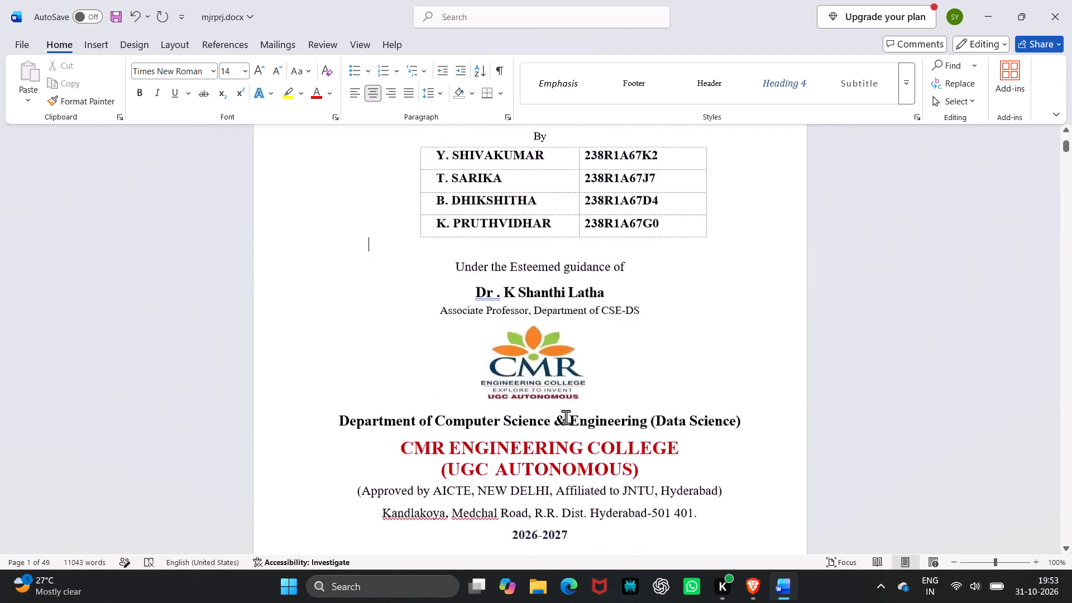
{"action": "scroll", "coordinate": [566, 417], "scroll_direction": "down", "scroll_amount": 1}
{"action": "scroll", "coordinate": [566, 417], "scroll_direction": "up", "scroll_amount": 2}
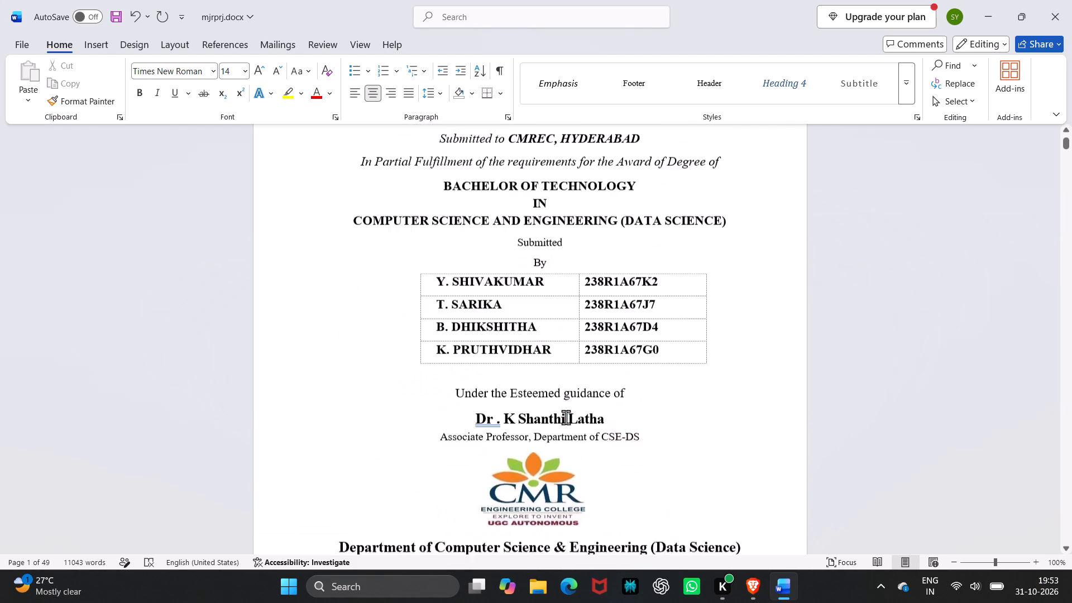
{"action": "scroll", "coordinate": [566, 417], "scroll_direction": "up", "scroll_amount": 1}
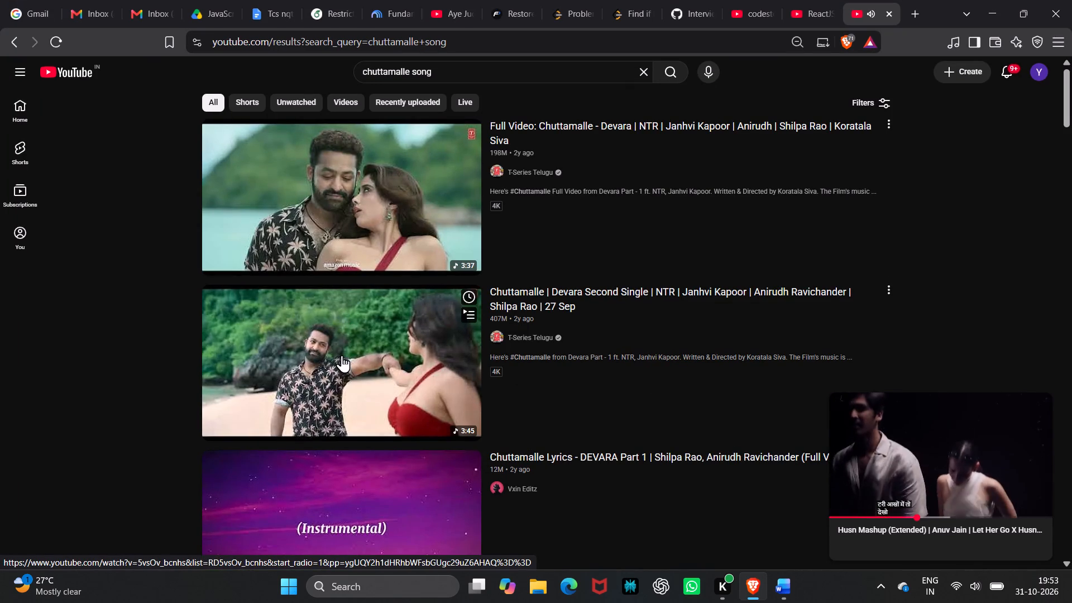
Switch to the Brave browser and open the "Full Video: Chuttamalle - Devara" result on YouTube.
{"action": "left_click", "coordinate": [409, 233]}
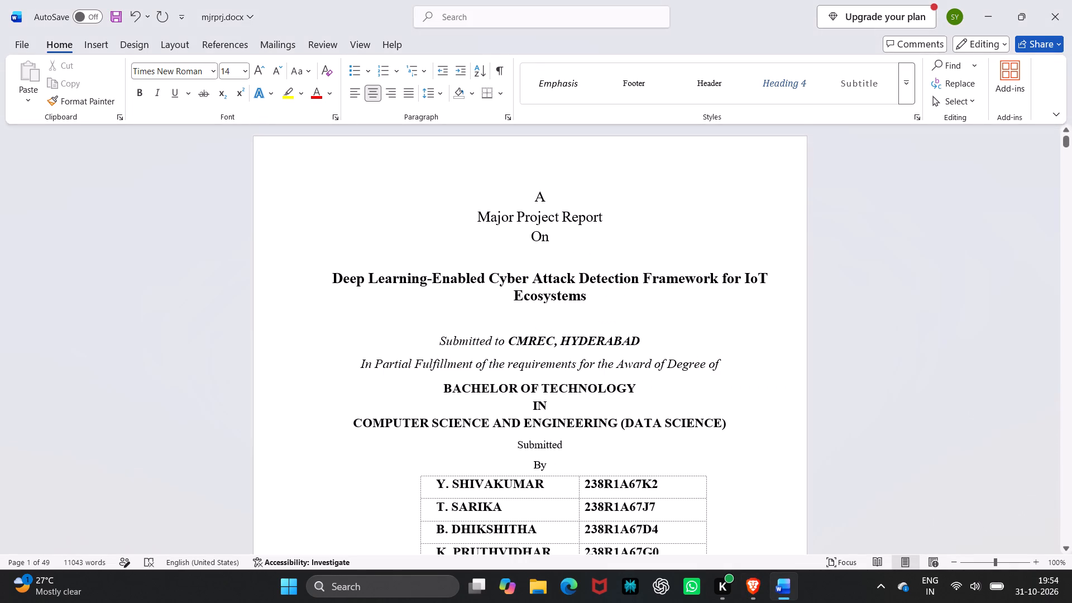
Back in Word, copy the title "Deep Learning-Enabled Cyber Attack Detection Framework for IoT Ecosystems" from the cover page.
{"action": "scroll", "coordinate": [343, 364], "scroll_direction": "down", "scroll_amount": 1}
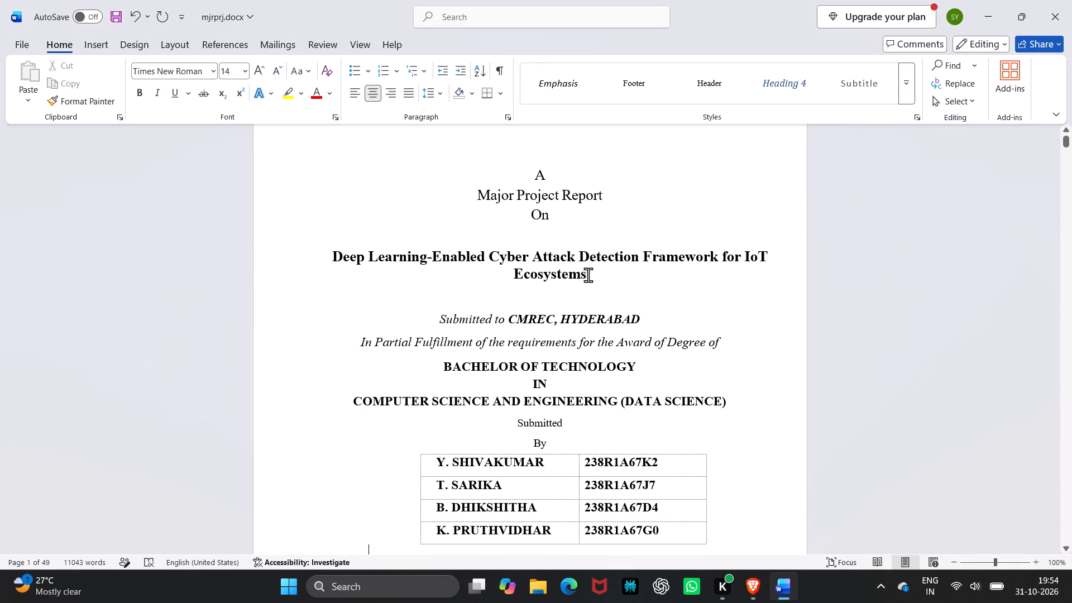
{"action": "left_click_drag", "start_coordinate": [588, 275], "coordinate": [336, 253]}
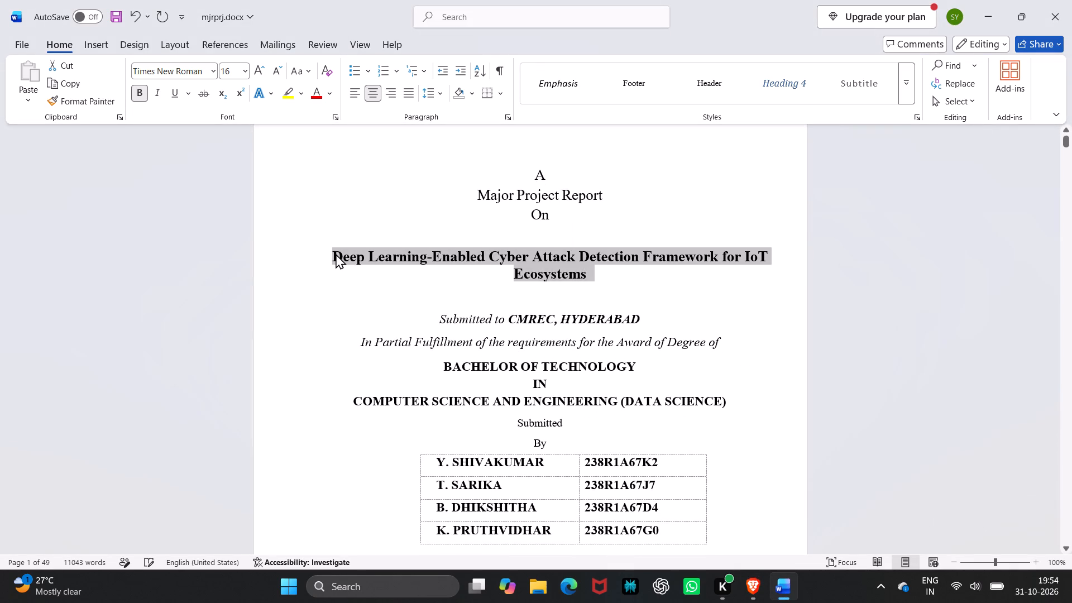
{"action": "key", "text": "ctrl+c"}
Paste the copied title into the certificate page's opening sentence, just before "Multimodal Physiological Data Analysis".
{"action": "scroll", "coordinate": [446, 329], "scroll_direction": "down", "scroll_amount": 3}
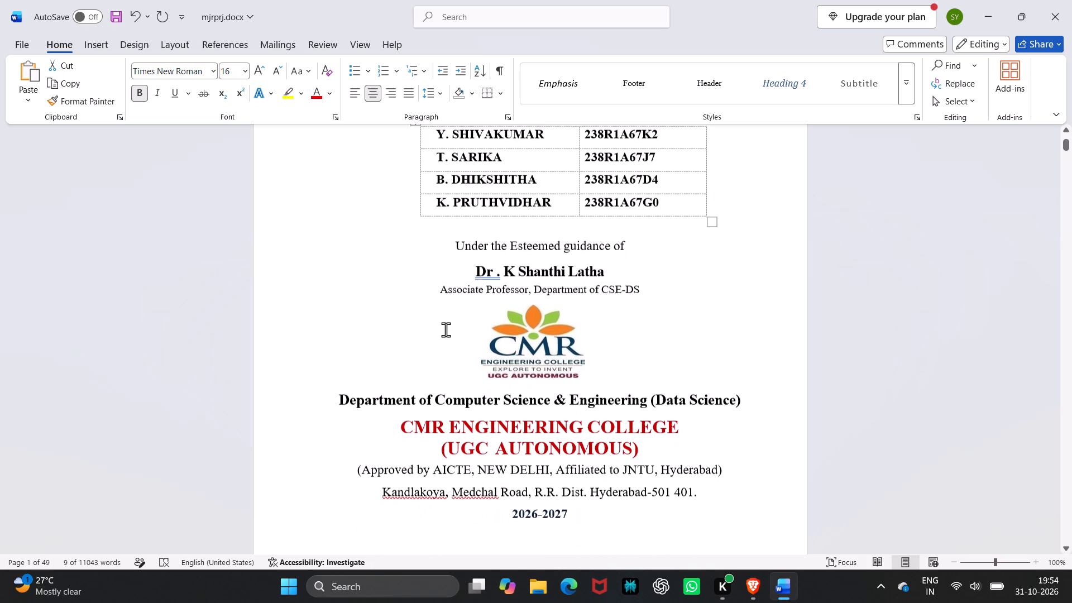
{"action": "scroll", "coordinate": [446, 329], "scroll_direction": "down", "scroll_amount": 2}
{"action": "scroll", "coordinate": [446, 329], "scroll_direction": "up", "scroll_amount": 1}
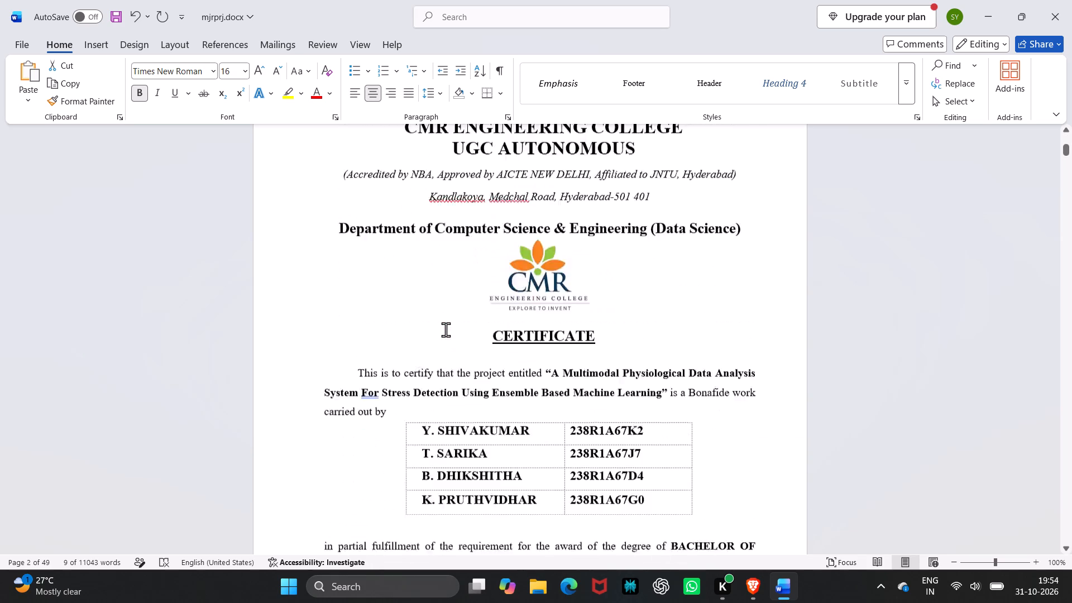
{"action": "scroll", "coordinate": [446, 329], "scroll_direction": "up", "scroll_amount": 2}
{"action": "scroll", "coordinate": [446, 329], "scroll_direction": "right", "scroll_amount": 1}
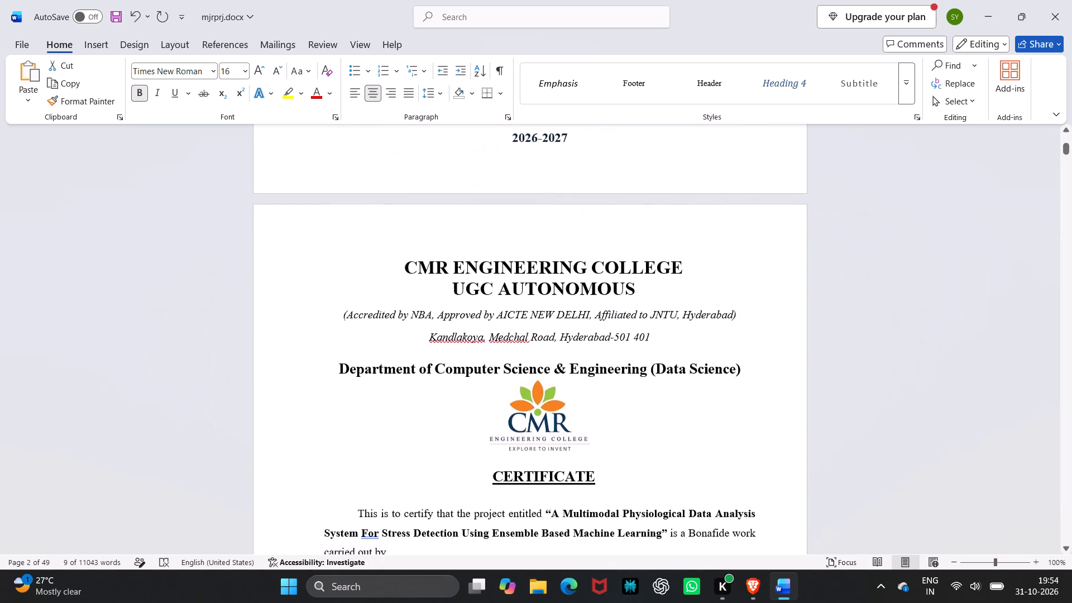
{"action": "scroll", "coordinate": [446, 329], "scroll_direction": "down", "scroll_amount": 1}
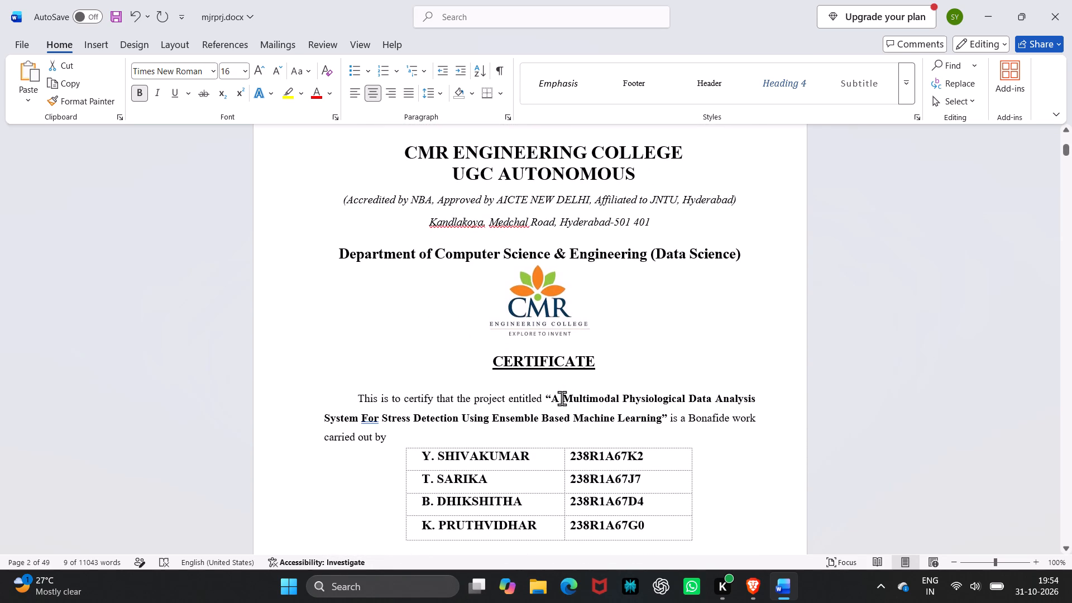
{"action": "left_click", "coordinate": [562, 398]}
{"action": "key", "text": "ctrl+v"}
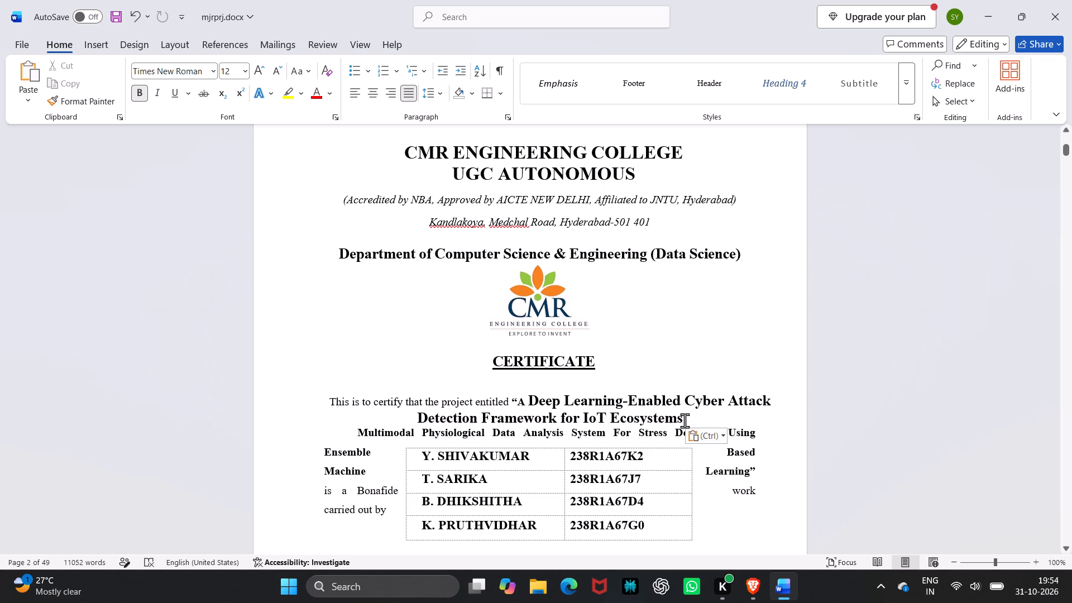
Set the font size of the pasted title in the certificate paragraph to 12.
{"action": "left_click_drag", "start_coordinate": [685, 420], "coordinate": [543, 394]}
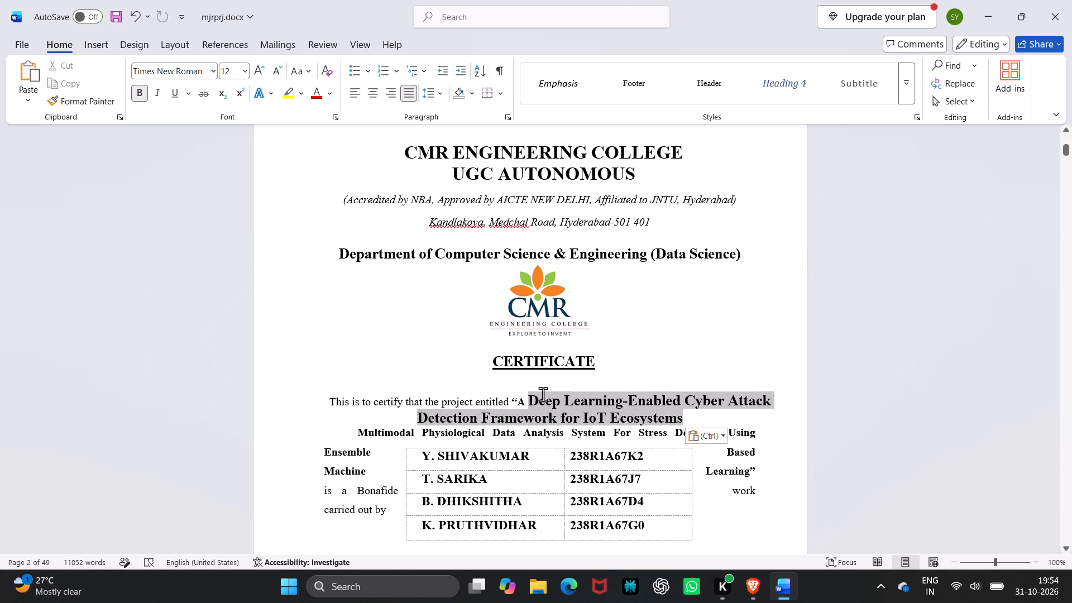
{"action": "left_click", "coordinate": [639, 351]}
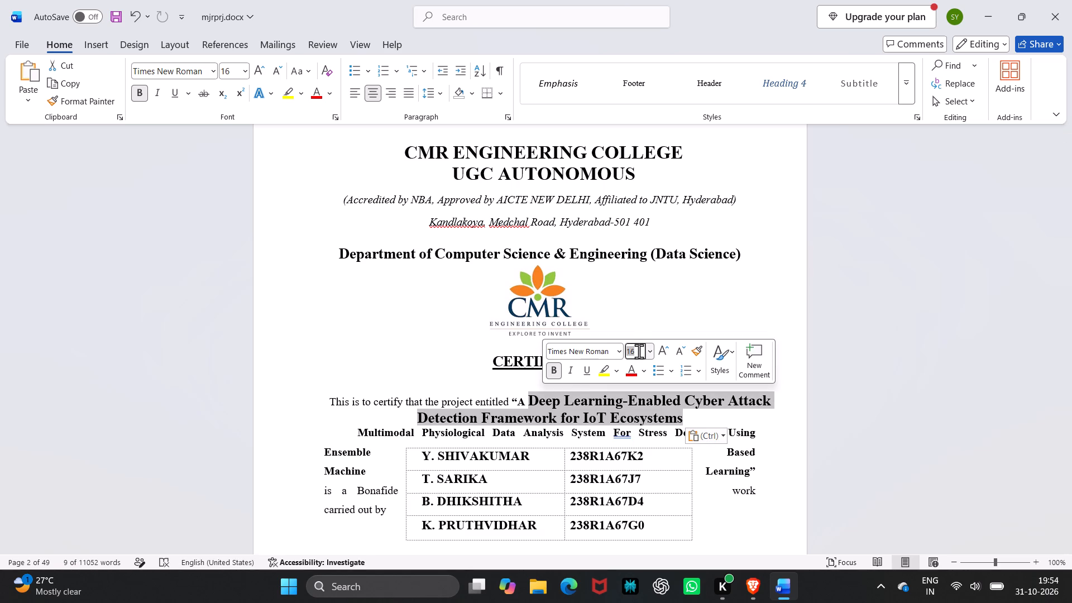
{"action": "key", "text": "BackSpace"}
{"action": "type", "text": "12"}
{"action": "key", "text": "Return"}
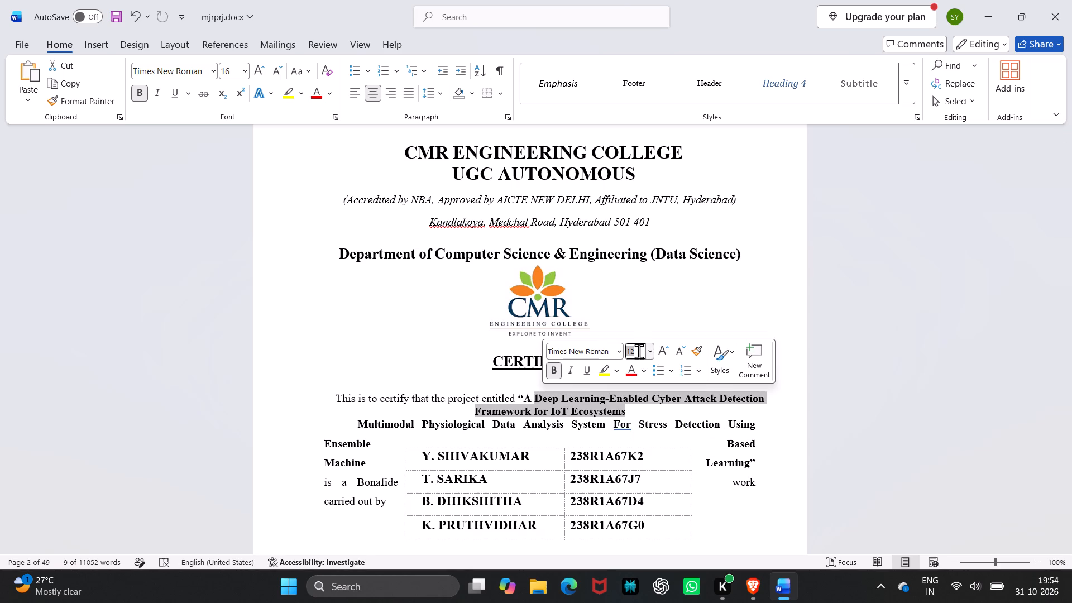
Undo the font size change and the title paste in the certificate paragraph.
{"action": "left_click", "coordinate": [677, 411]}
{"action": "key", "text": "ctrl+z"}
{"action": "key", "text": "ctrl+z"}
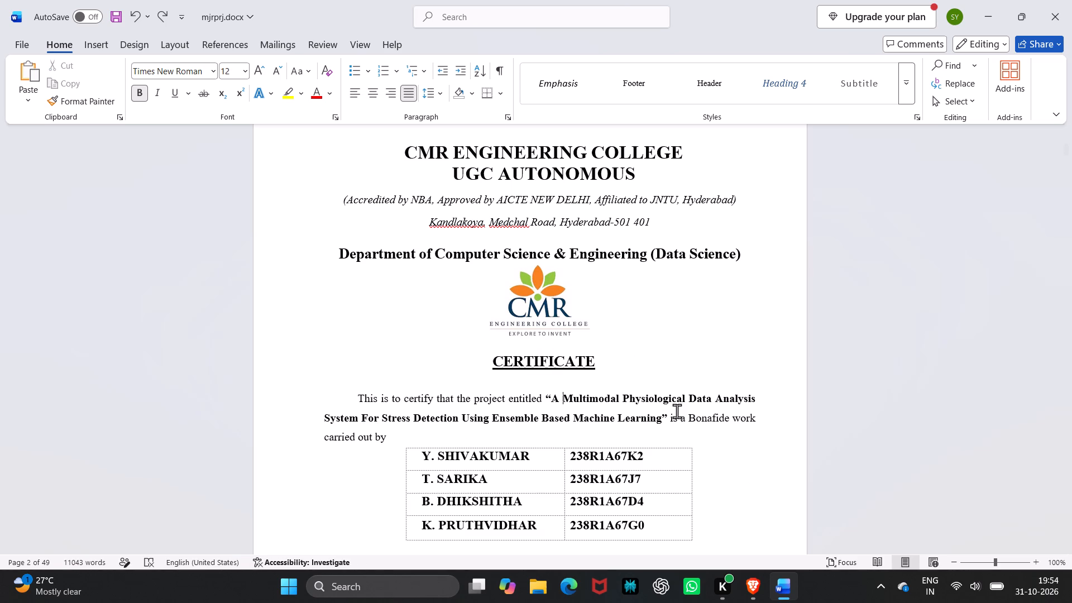
Insert the word "Deep" before "Multimodal" in the certificate's project title.
{"action": "key", "text": "shift+d"}
{"action": "type", "text": "eep"}
{"action": "key", "text": "space"}
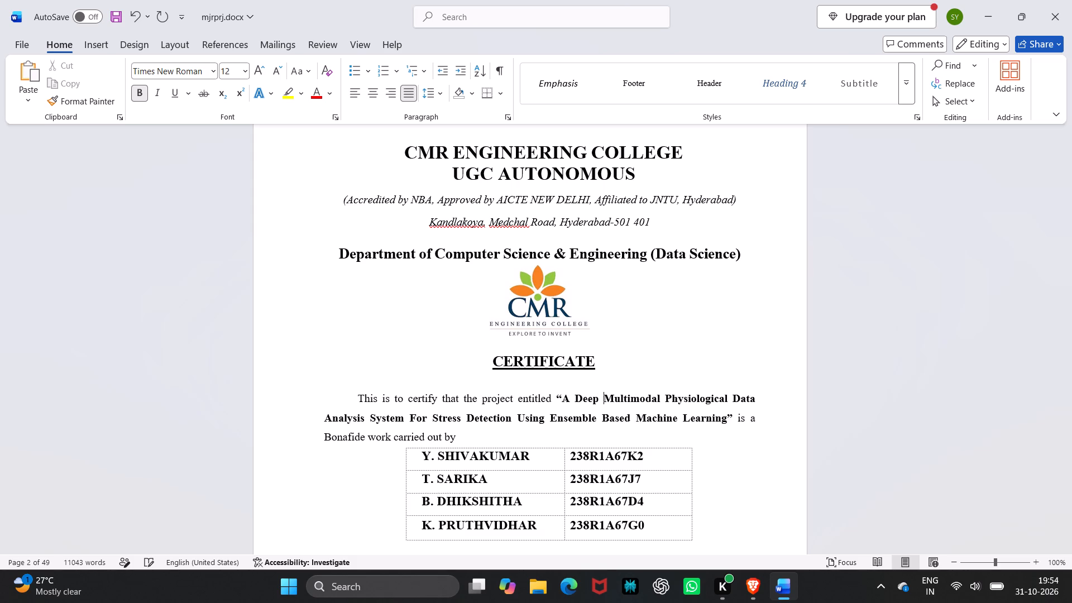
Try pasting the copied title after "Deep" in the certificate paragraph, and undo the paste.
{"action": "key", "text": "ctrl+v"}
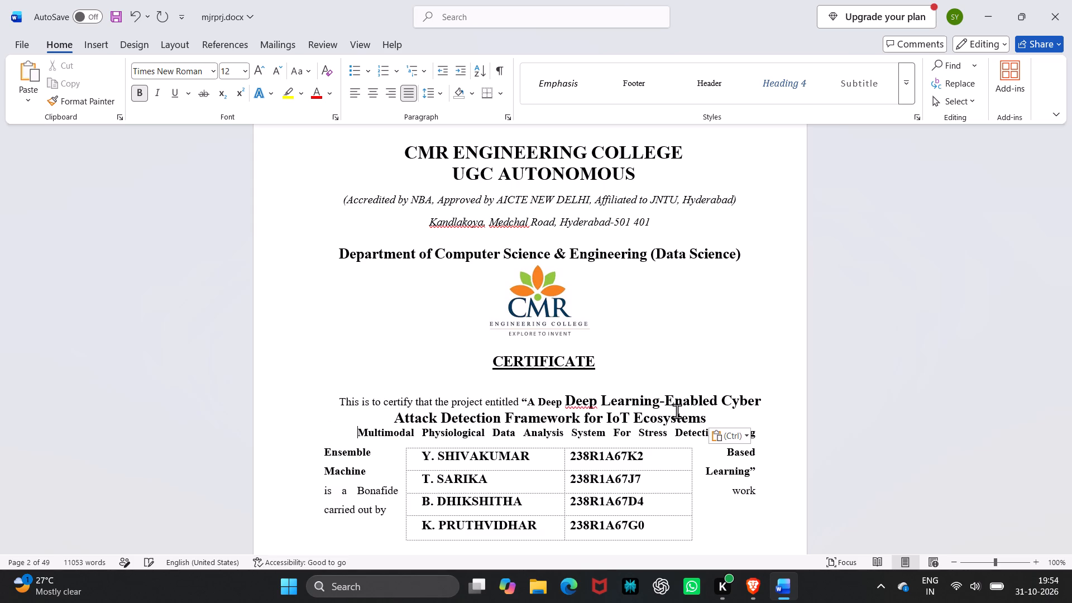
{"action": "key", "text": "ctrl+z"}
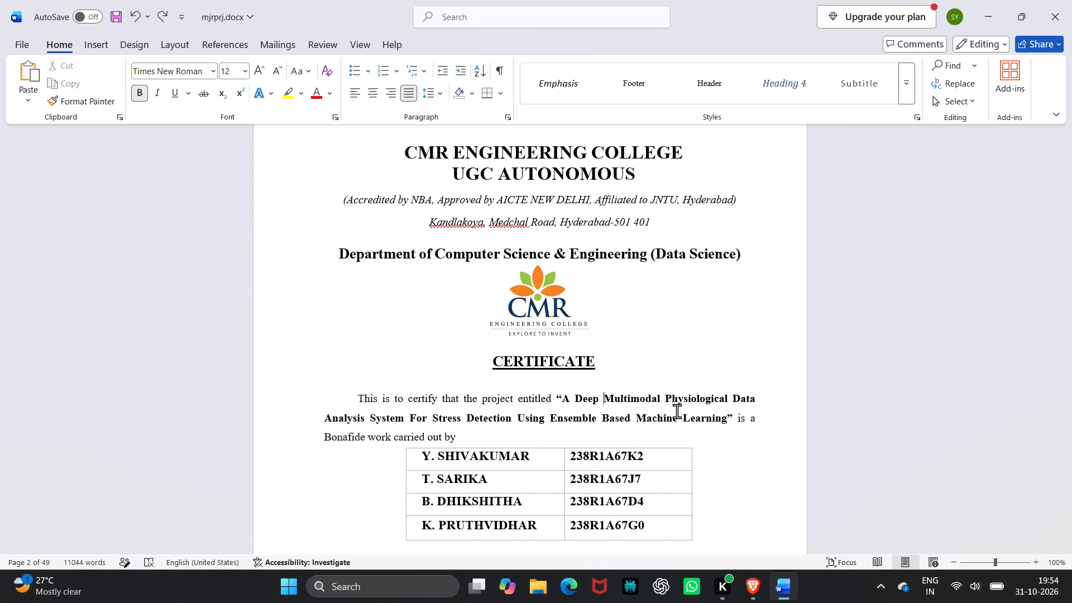
Paste the copied project title after "carried out by" at the end of the certificate's opening sentence.
{"action": "scroll", "coordinate": [677, 411], "scroll_direction": "up", "scroll_amount": 3}
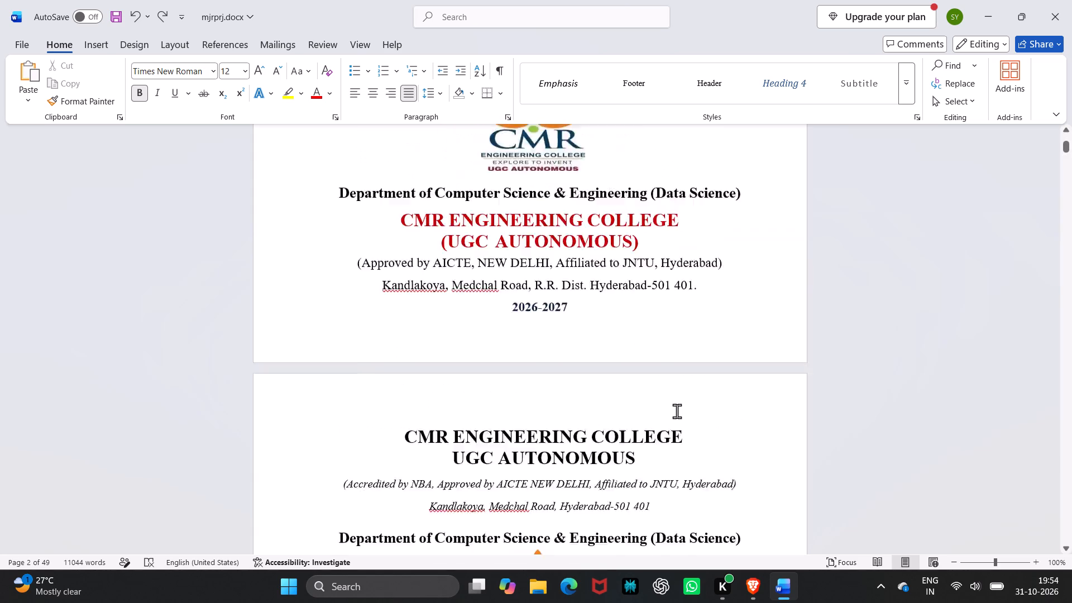
{"action": "scroll", "coordinate": [677, 411], "scroll_direction": "up", "scroll_amount": 2}
{"action": "scroll", "coordinate": [677, 411], "scroll_direction": "down", "scroll_amount": 3}
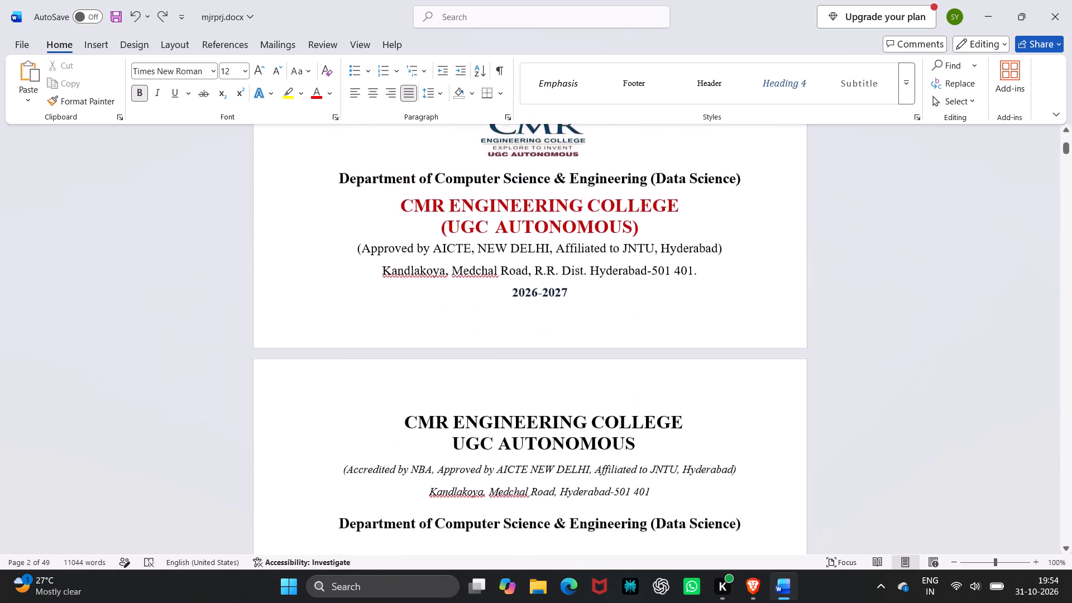
{"action": "scroll", "coordinate": [677, 411], "scroll_direction": "down", "scroll_amount": 2}
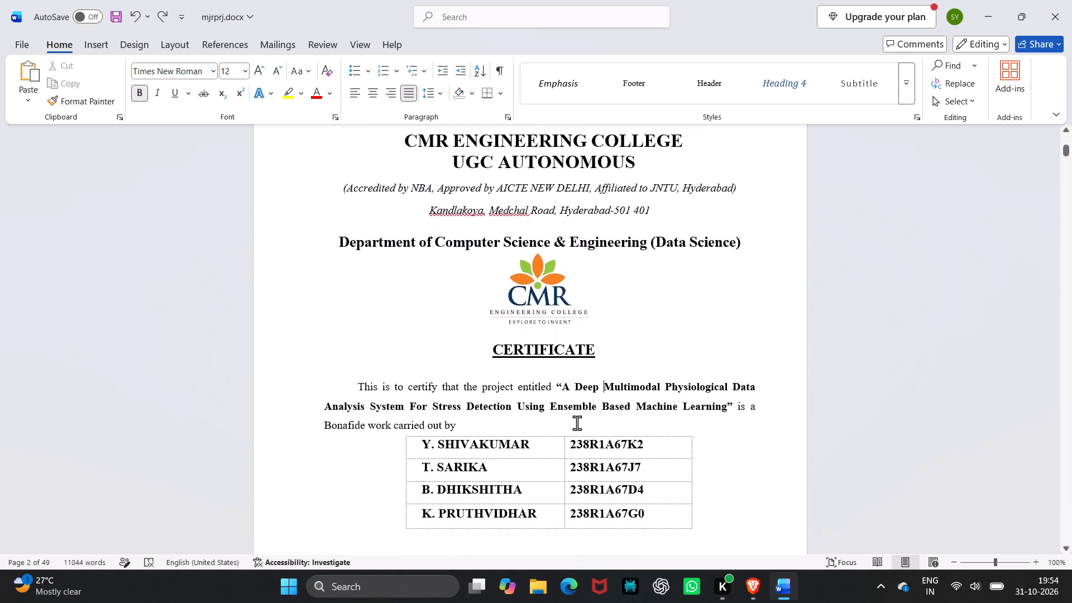
{"action": "left_click", "coordinate": [498, 422]}
{"action": "key", "text": "space"}
{"action": "key", "text": "ctrl+v"}
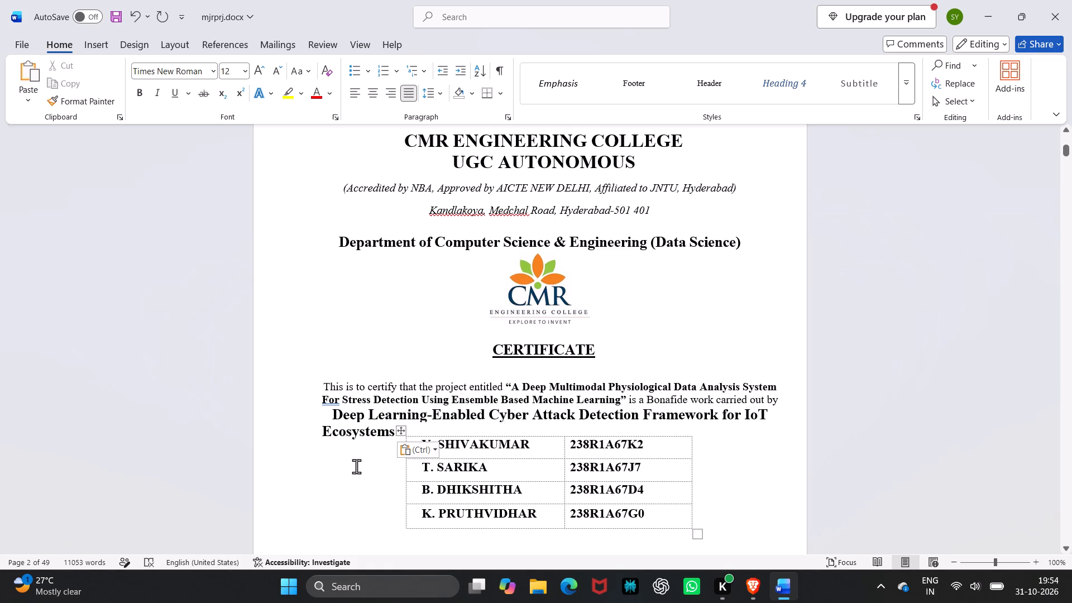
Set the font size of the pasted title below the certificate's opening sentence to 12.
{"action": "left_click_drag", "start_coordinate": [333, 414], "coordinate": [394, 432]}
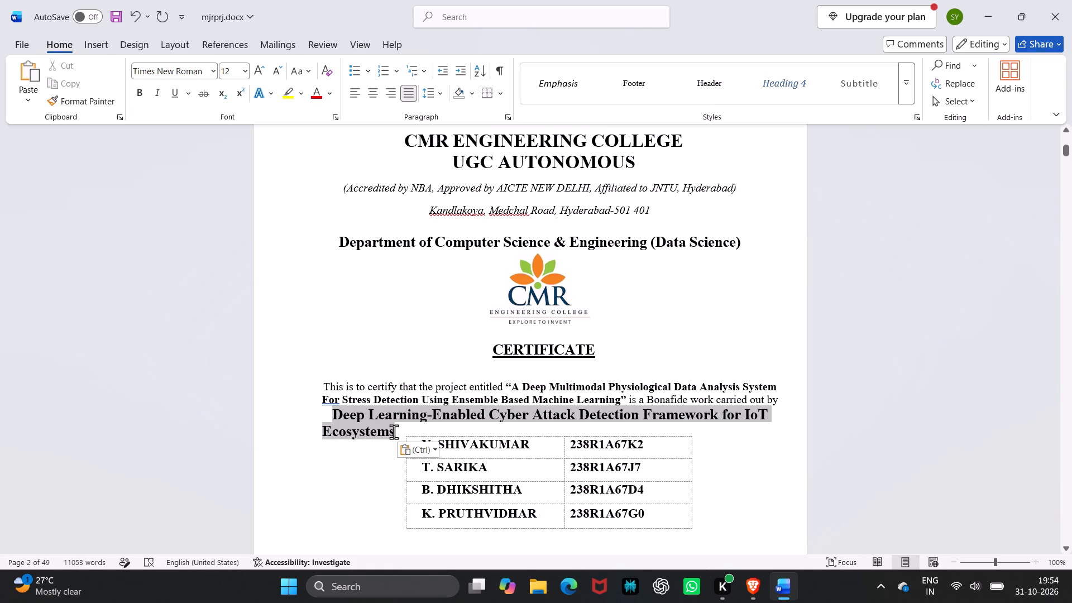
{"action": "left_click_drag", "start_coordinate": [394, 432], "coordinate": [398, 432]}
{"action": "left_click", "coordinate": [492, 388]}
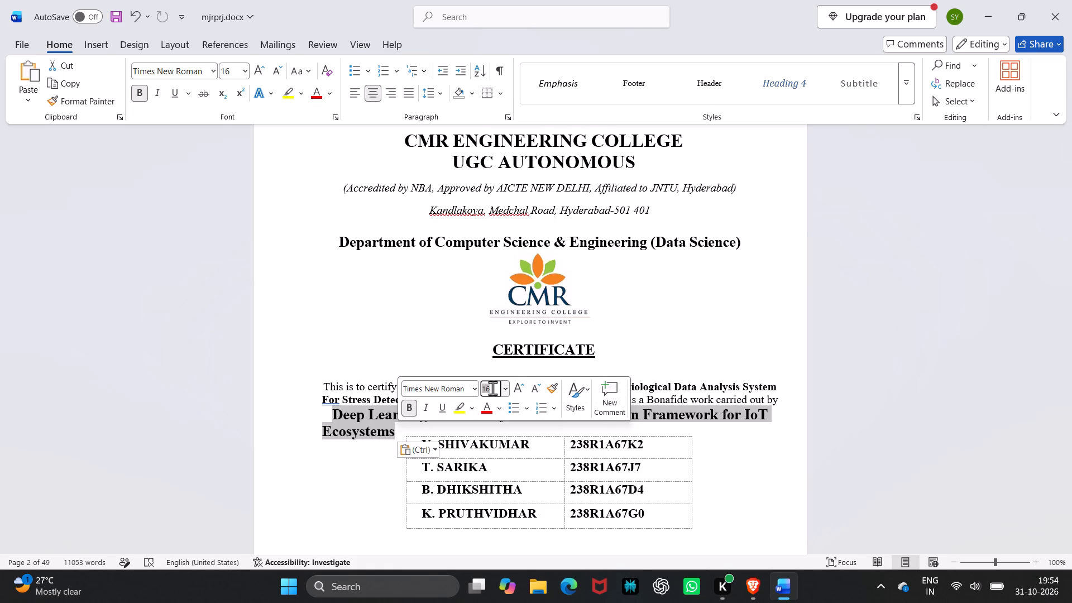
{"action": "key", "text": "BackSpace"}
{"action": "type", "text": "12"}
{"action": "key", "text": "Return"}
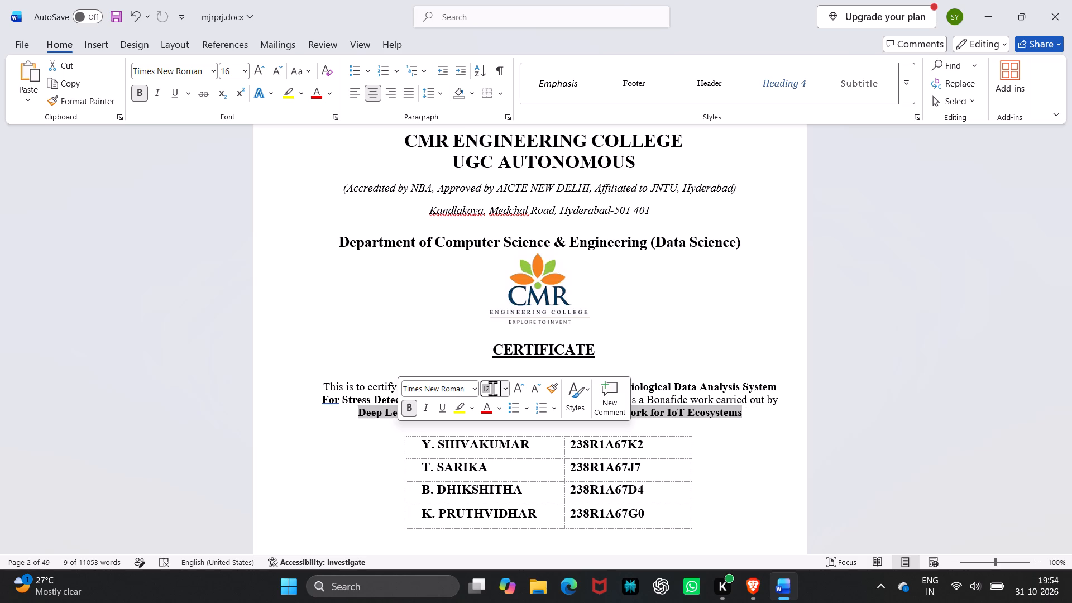
Cut the pasted title "Deep Learning-Enabled Cyber Attack Detection Framework for IoT Ecosystems" from the line below the certificate's opening sentence.
{"action": "key", "text": "ctrl+x"}
{"action": "left_click", "coordinate": [386, 418]}
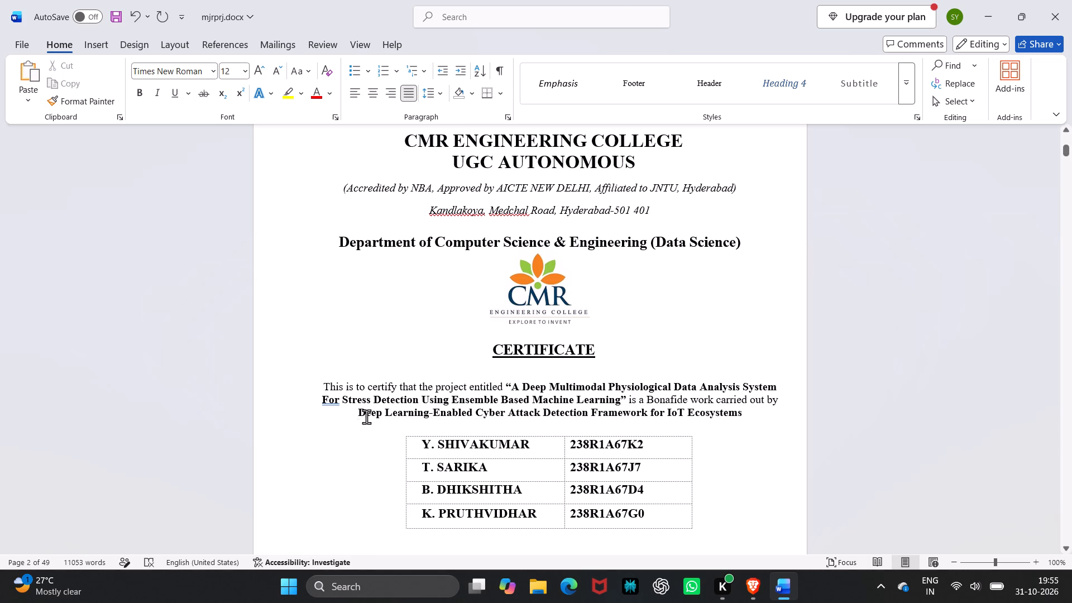
{"action": "left_click_drag", "start_coordinate": [357, 413], "coordinate": [778, 413]}
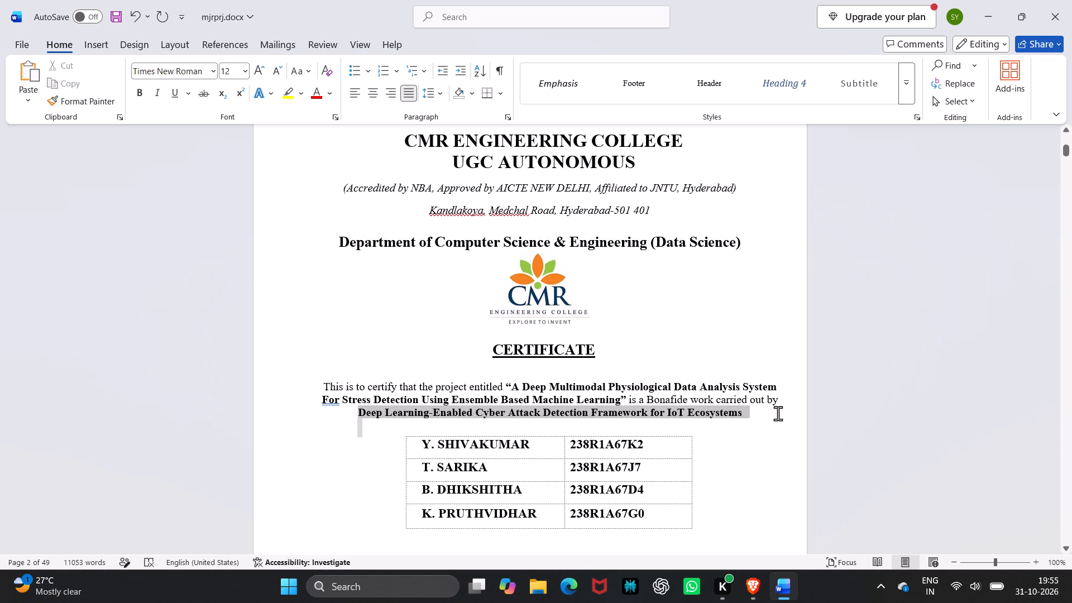
{"action": "left_click_drag", "start_coordinate": [778, 413], "coordinate": [748, 410]}
{"action": "key", "text": "ctrl+x"}
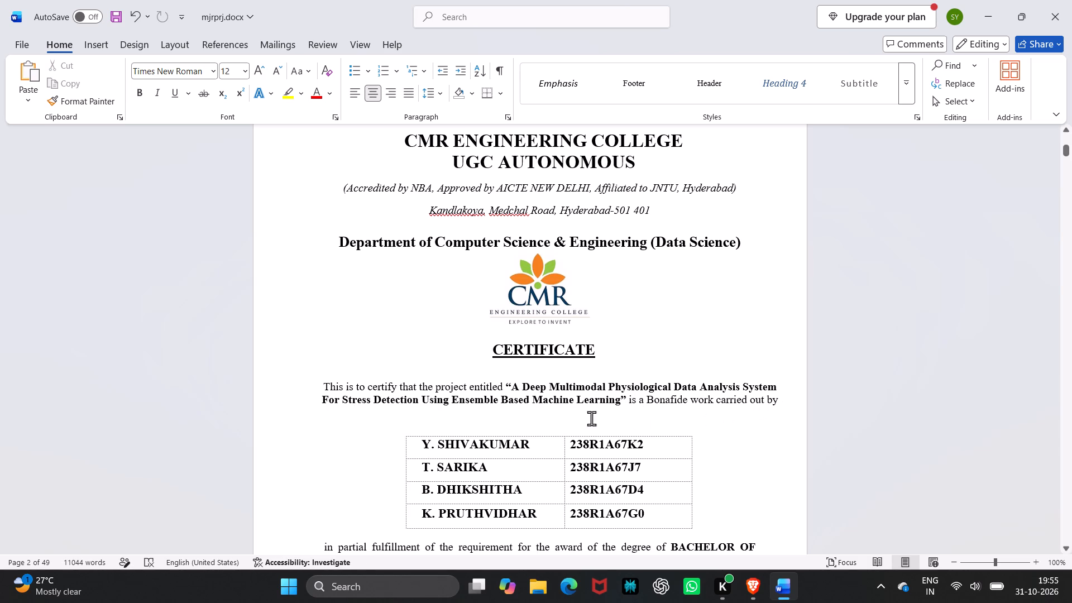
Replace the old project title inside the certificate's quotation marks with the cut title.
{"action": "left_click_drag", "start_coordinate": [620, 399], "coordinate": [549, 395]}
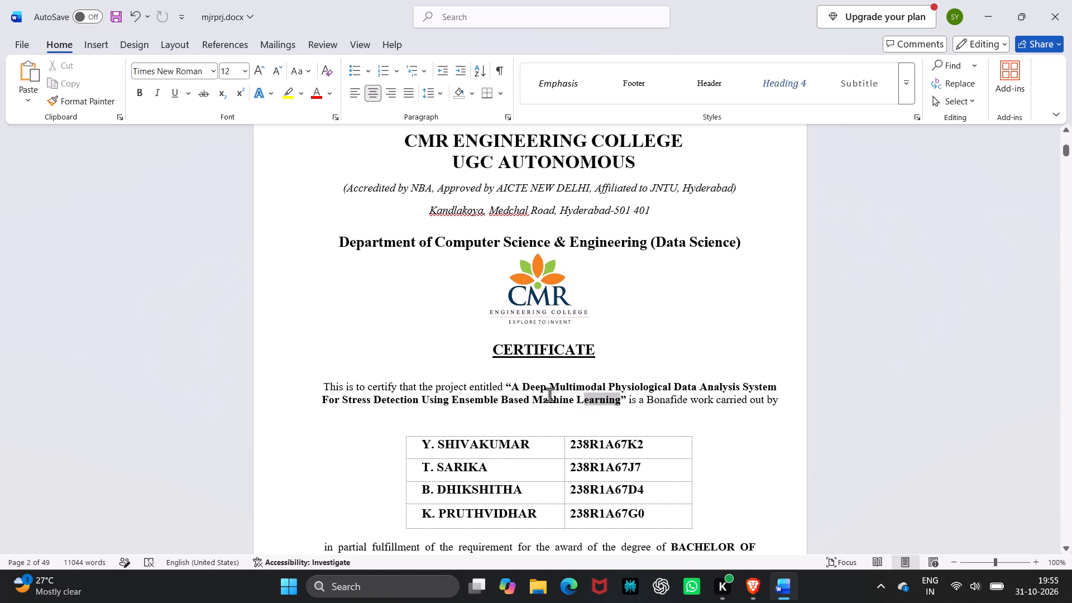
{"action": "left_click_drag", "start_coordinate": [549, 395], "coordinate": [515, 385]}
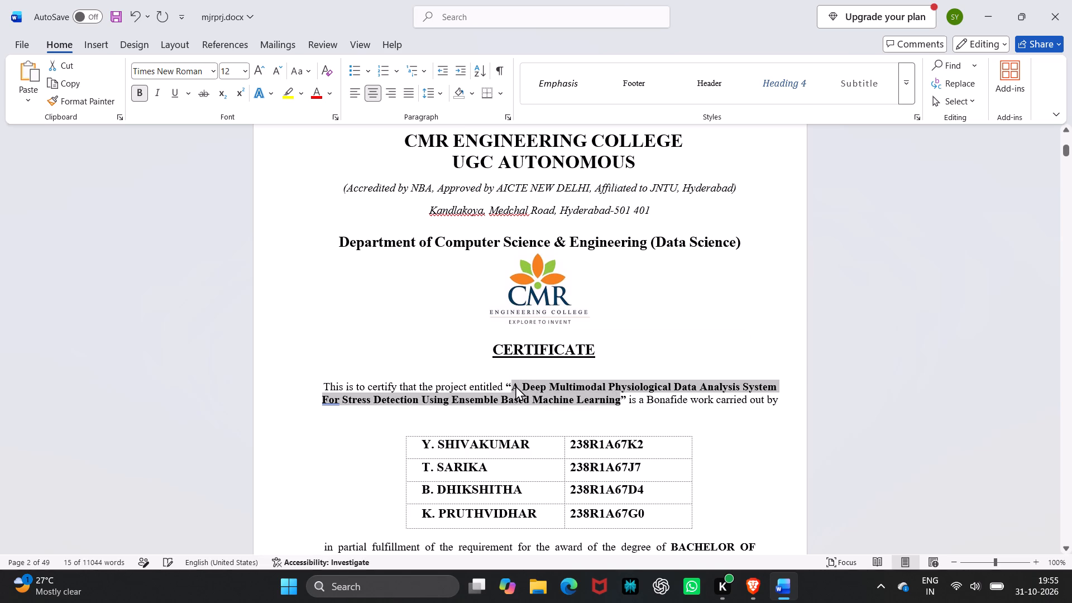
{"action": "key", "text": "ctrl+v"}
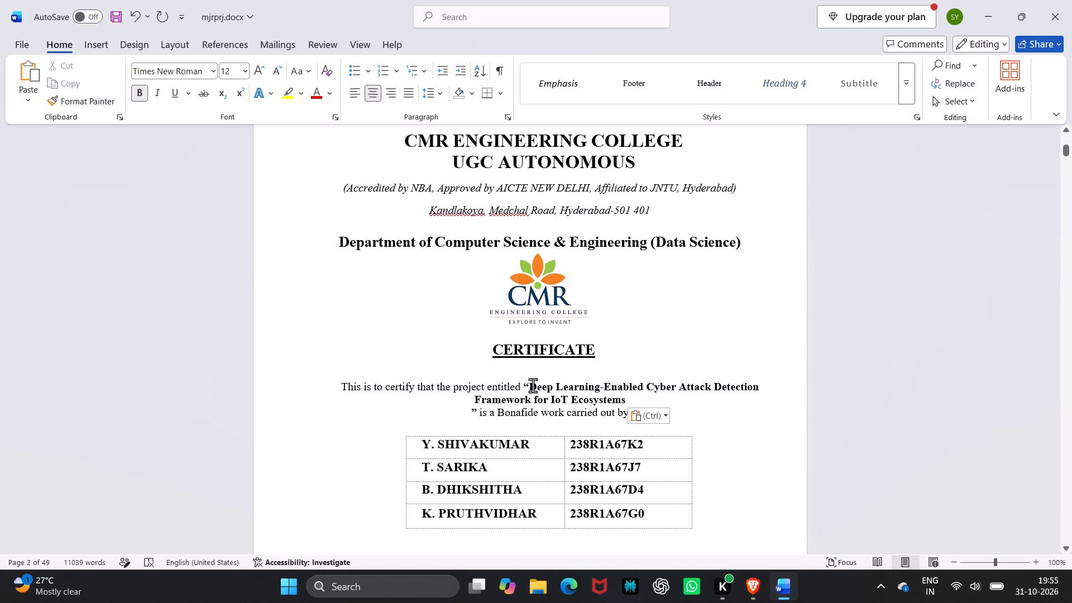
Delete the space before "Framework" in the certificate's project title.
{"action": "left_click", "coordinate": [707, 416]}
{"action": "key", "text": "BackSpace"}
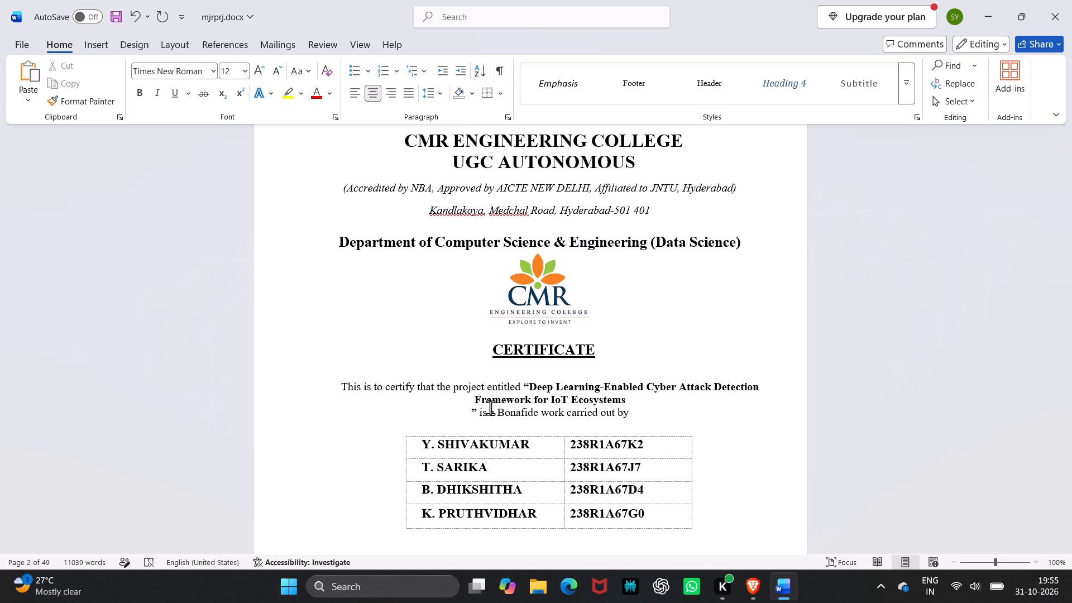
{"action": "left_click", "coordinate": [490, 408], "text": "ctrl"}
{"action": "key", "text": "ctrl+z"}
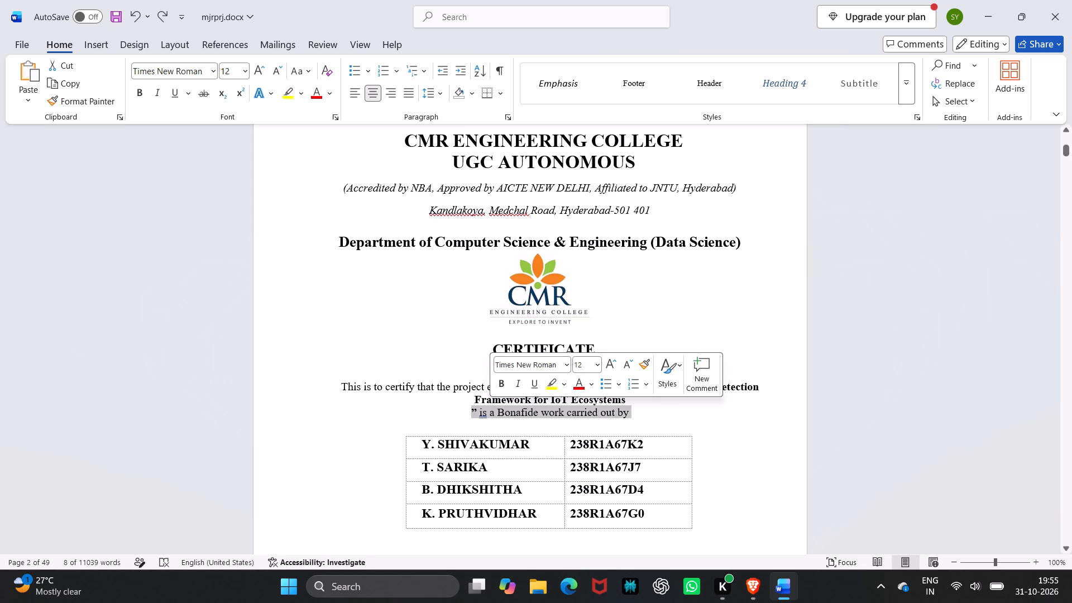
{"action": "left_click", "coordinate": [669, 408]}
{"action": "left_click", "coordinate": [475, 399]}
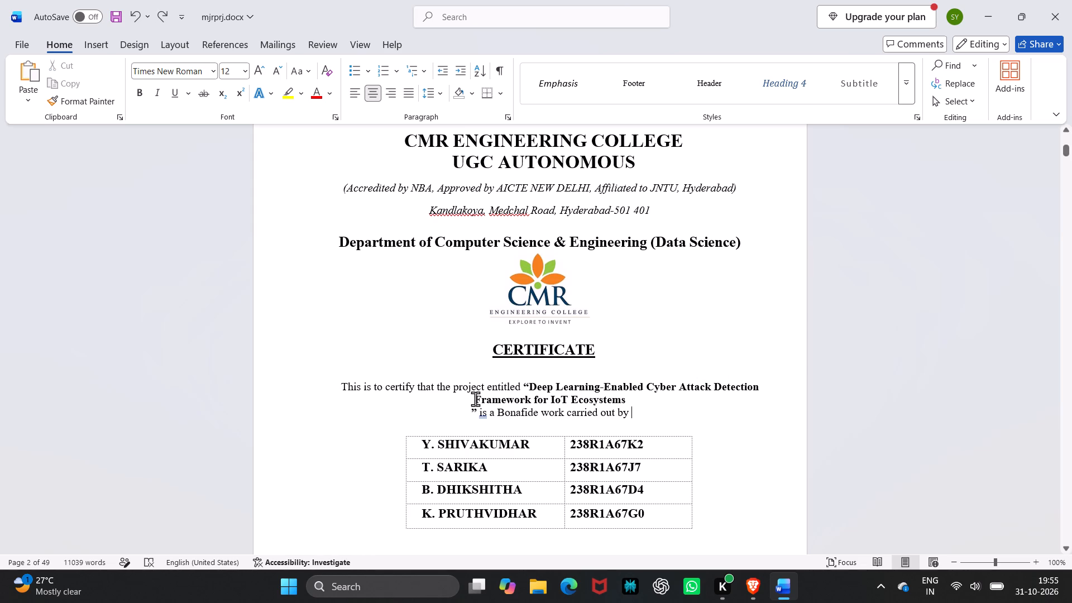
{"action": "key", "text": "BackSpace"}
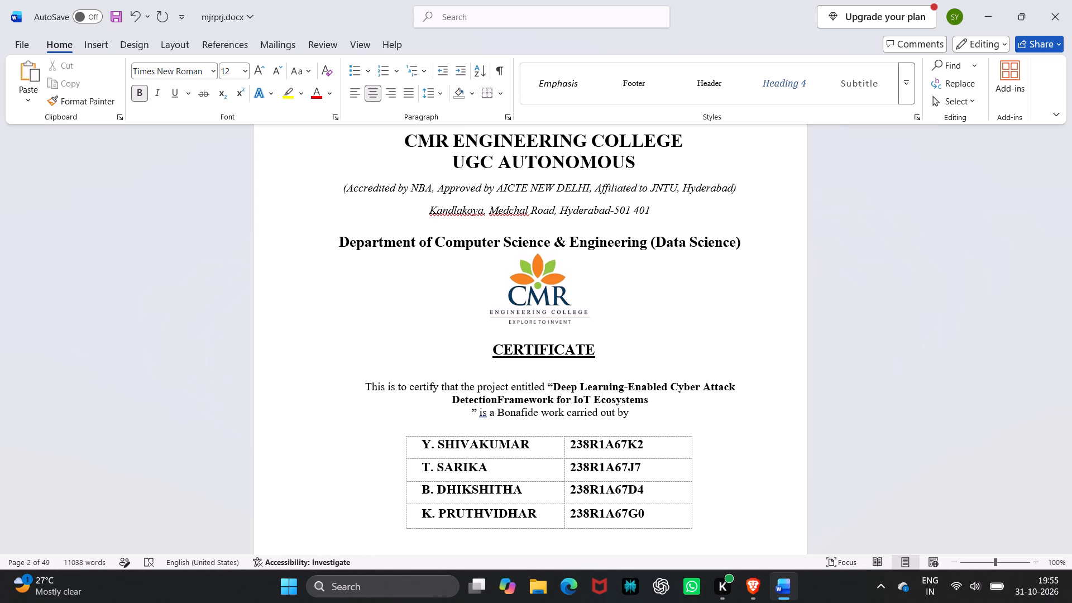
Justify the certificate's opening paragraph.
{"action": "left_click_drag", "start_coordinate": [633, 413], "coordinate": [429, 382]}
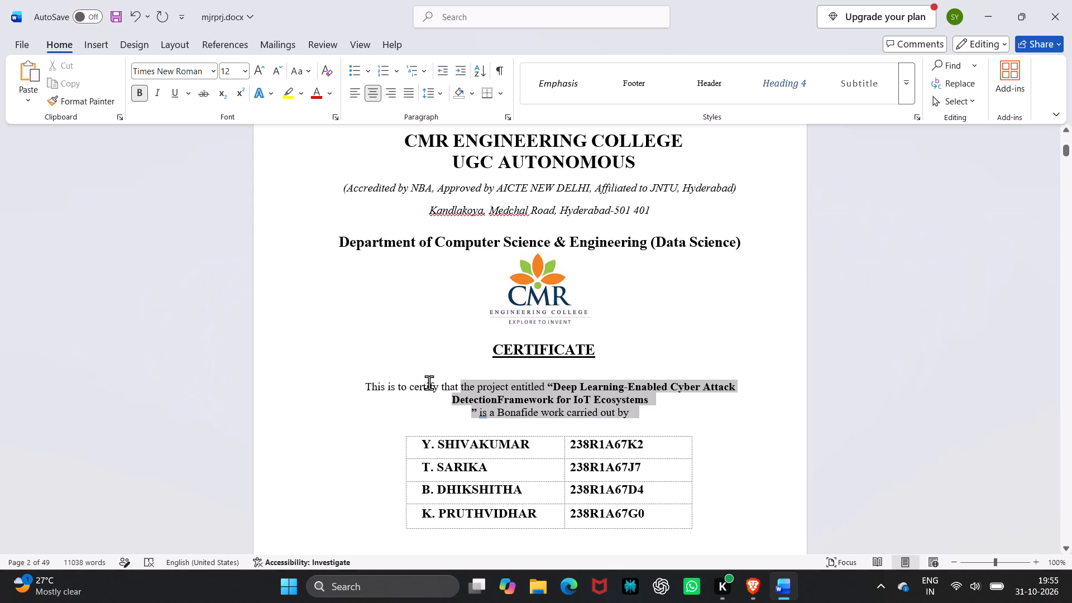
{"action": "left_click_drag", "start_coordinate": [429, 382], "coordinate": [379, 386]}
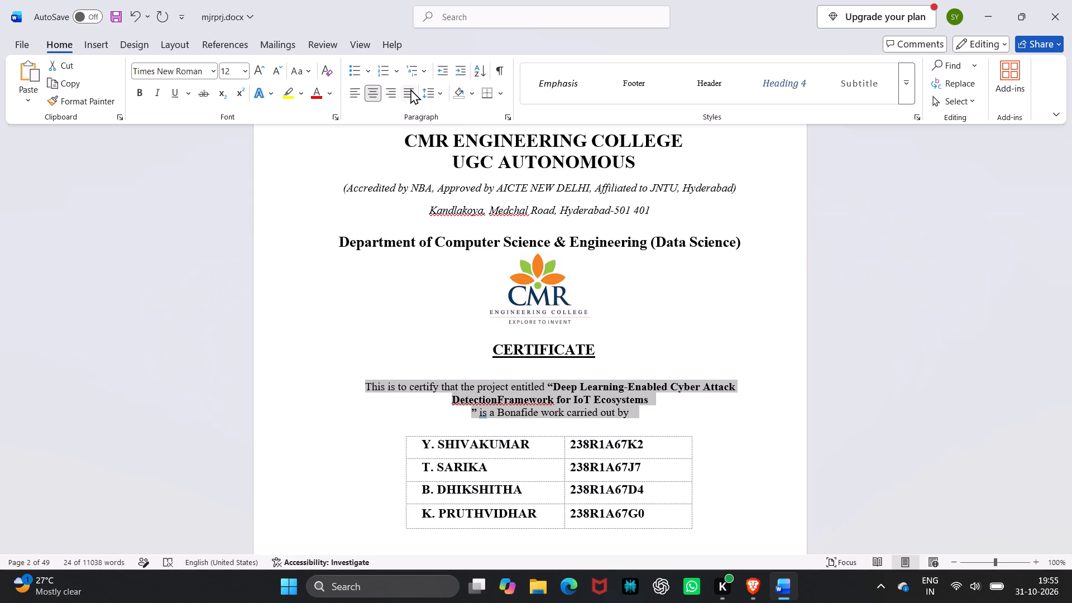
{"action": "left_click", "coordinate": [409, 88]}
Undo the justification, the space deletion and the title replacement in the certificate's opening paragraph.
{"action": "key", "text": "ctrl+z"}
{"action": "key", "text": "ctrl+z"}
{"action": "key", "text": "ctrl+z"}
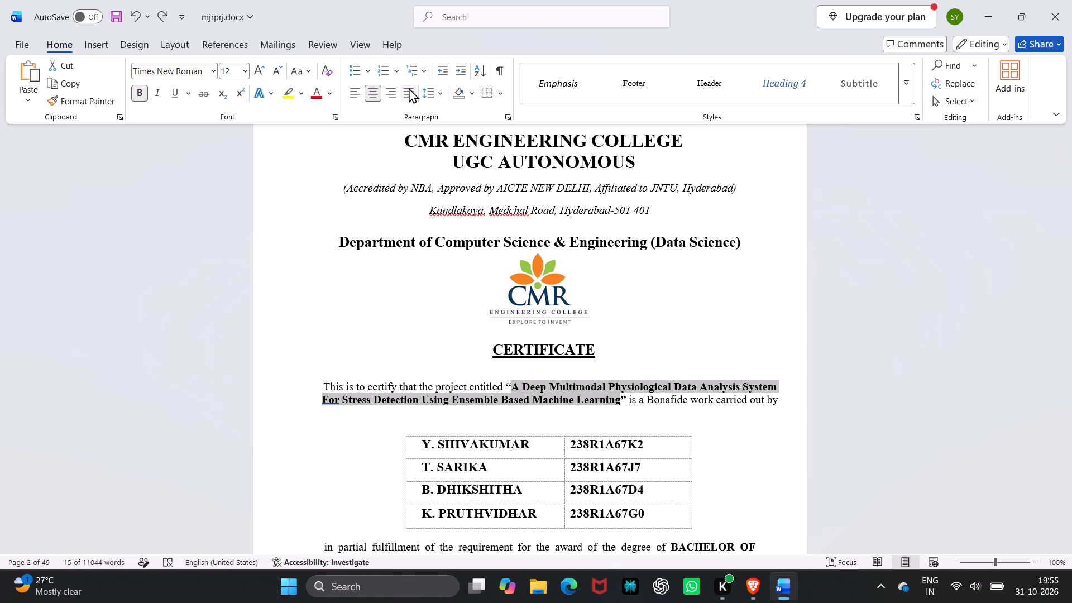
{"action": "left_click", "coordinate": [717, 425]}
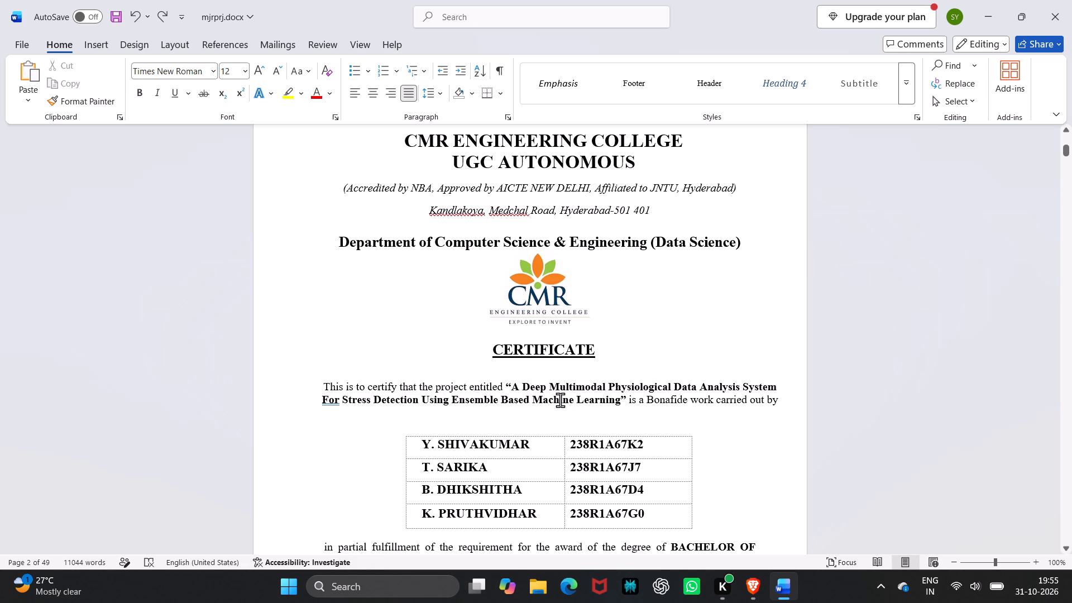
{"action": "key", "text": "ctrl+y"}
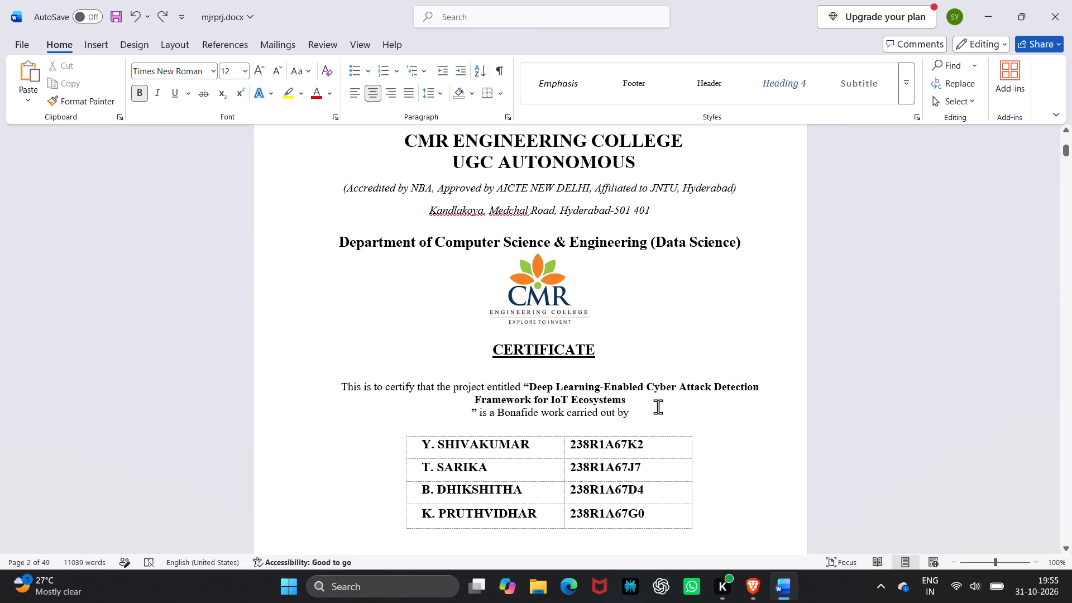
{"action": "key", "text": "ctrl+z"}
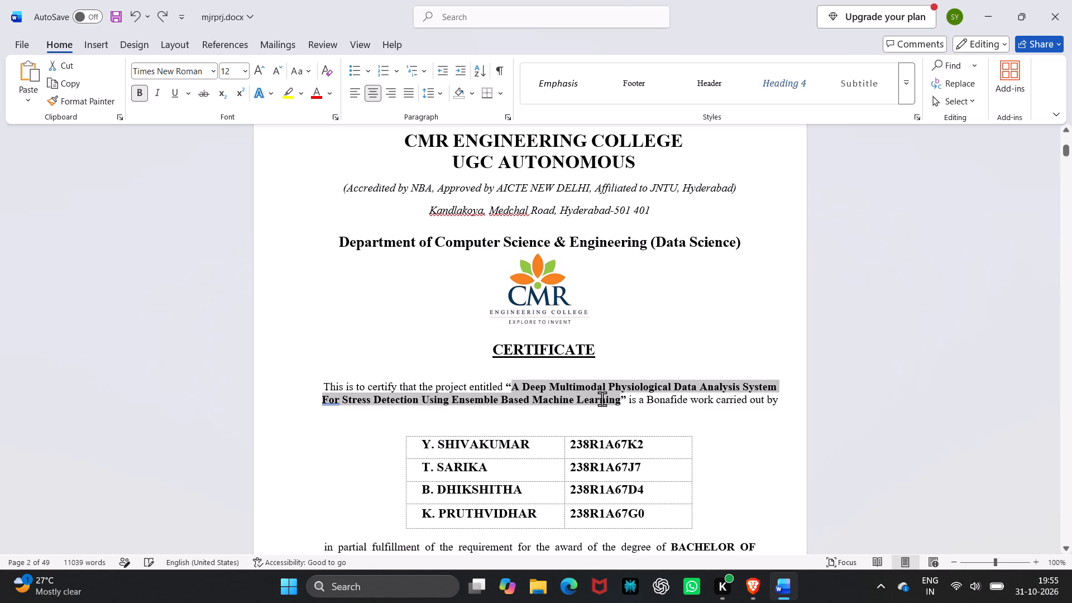
Delete the words from "Multimodal" through "Machine" in the certificate's project title, keeping "A Deep Learning".
{"action": "left_click", "coordinate": [548, 382]}
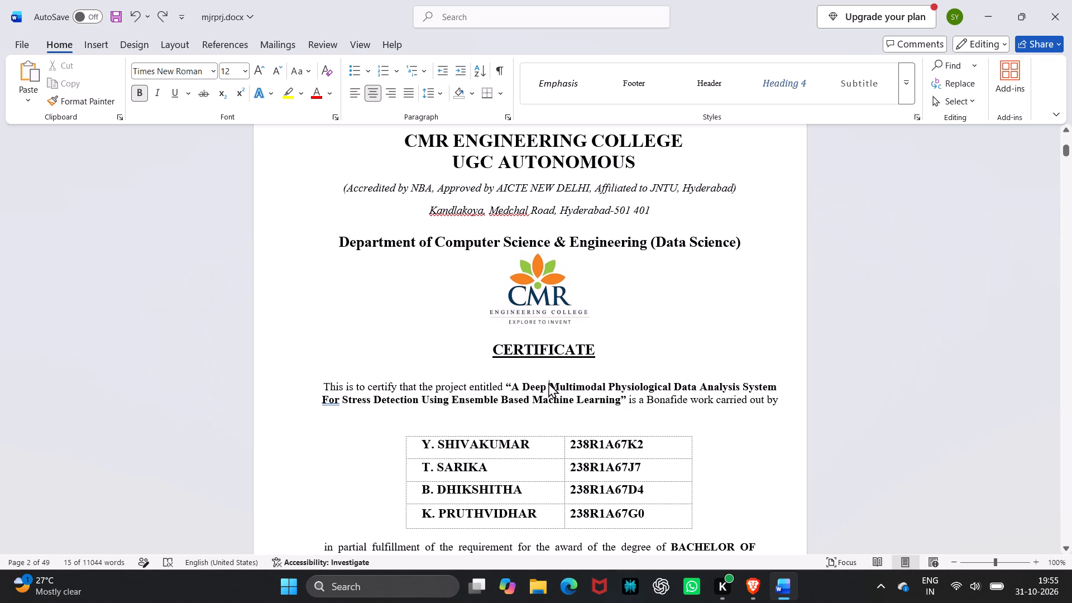
{"action": "key", "text": "ctrl+Delete"}
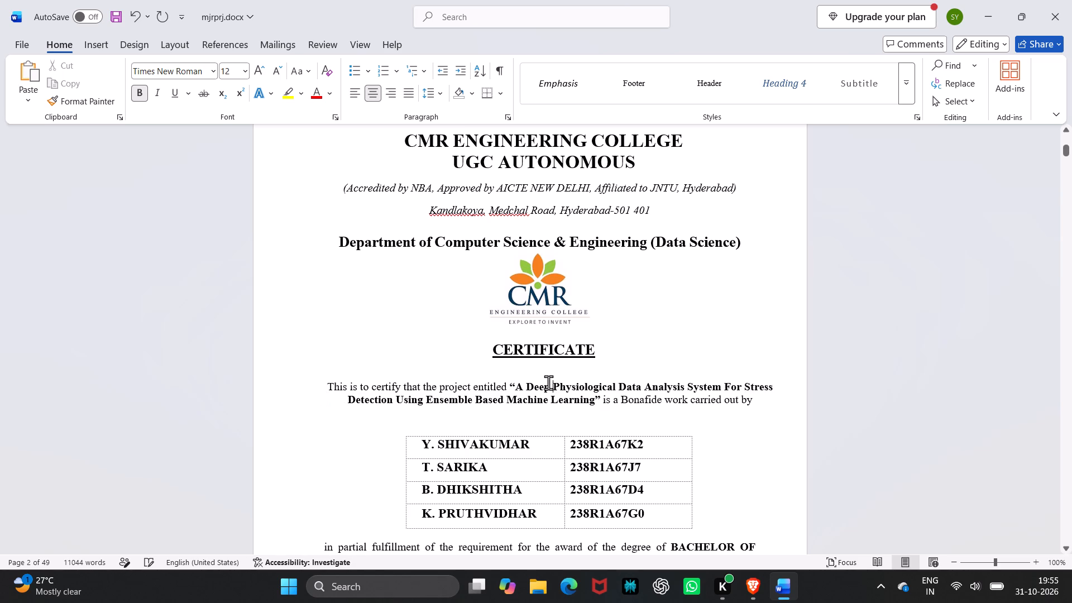
{"action": "key", "text": "ctrl+Delete"}
{"action": "key", "text": "ctrl+Delete"}
{"action": "key", "text": "ctrl+Delete"}
{"action": "key", "text": "ctrl+Delete"}
{"action": "key", "text": "ctrl+Delete"}
{"action": "key", "text": "ctrl+Delete"}
{"action": "key", "text": "ctrl+Delete"}
{"action": "key", "text": "ctrl+Delete"}
{"action": "key", "text": "ctrl+Delete"}
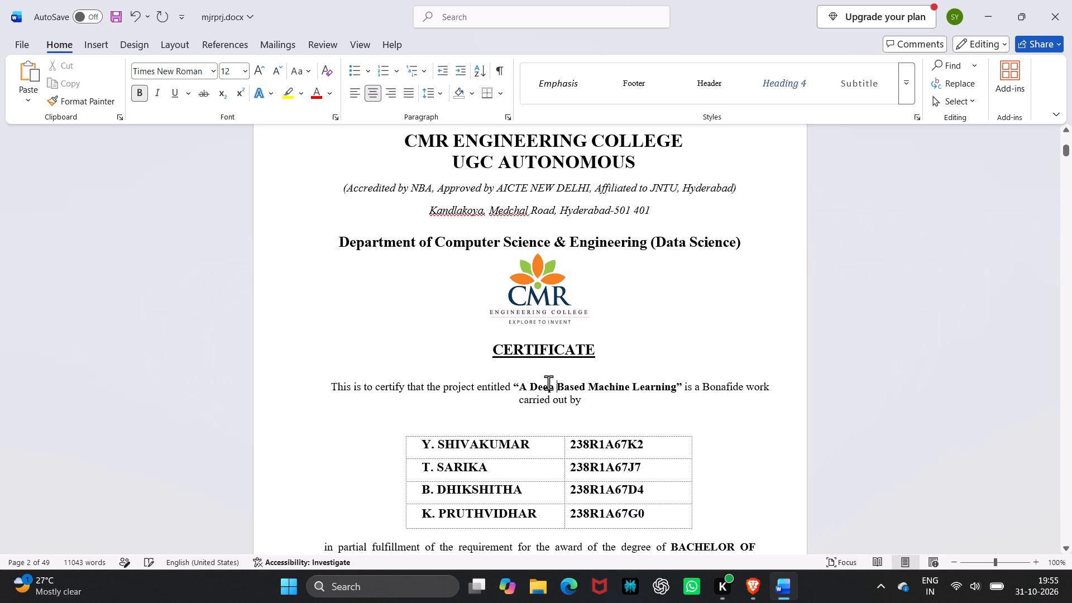
{"action": "key", "text": "ctrl+Delete"}
{"action": "key", "text": "ctrl+Delete"}
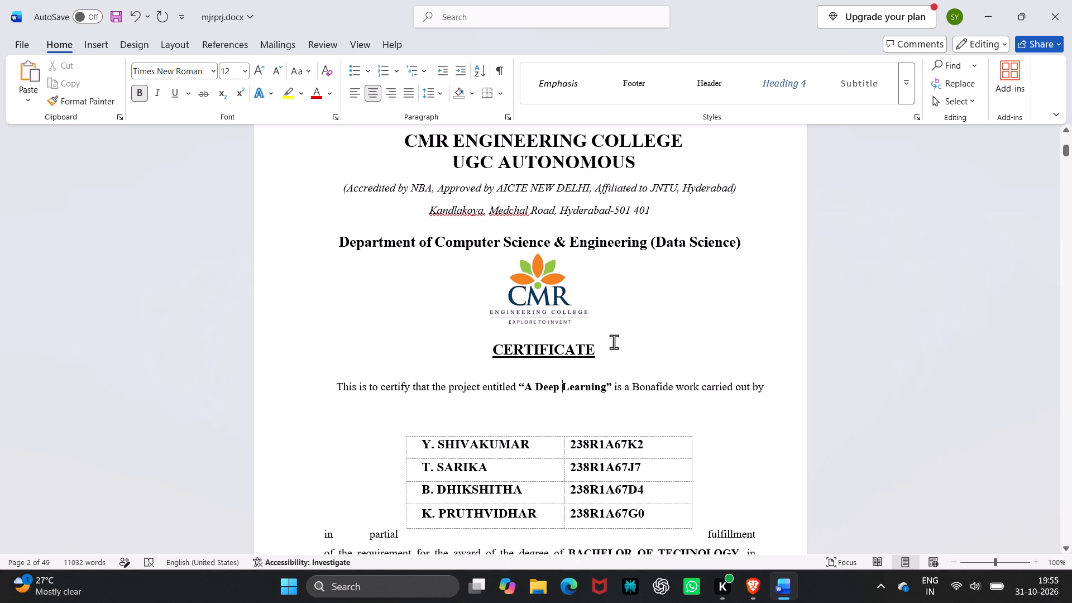
Check the wording of the project title on the cover page for comparison with the certificate.
{"action": "scroll", "coordinate": [614, 342], "scroll_direction": "up", "scroll_amount": 3}
{"action": "scroll", "coordinate": [614, 342], "scroll_direction": "down", "scroll_amount": 1}
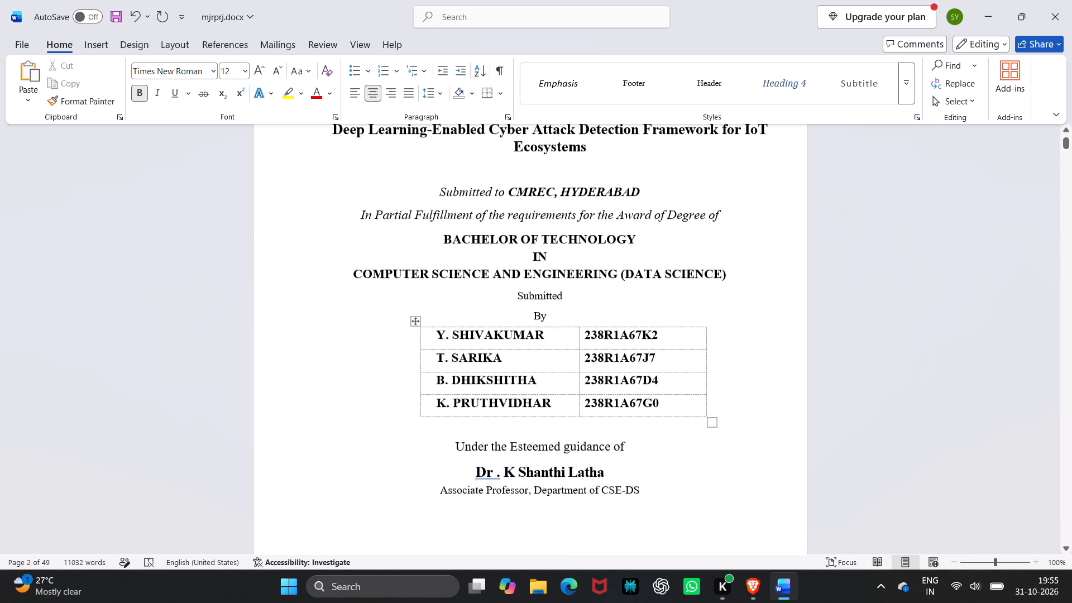
{"action": "scroll", "coordinate": [614, 342], "scroll_direction": "down", "scroll_amount": 1}
{"action": "scroll", "coordinate": [556, 418], "scroll_direction": "down", "scroll_amount": 1}
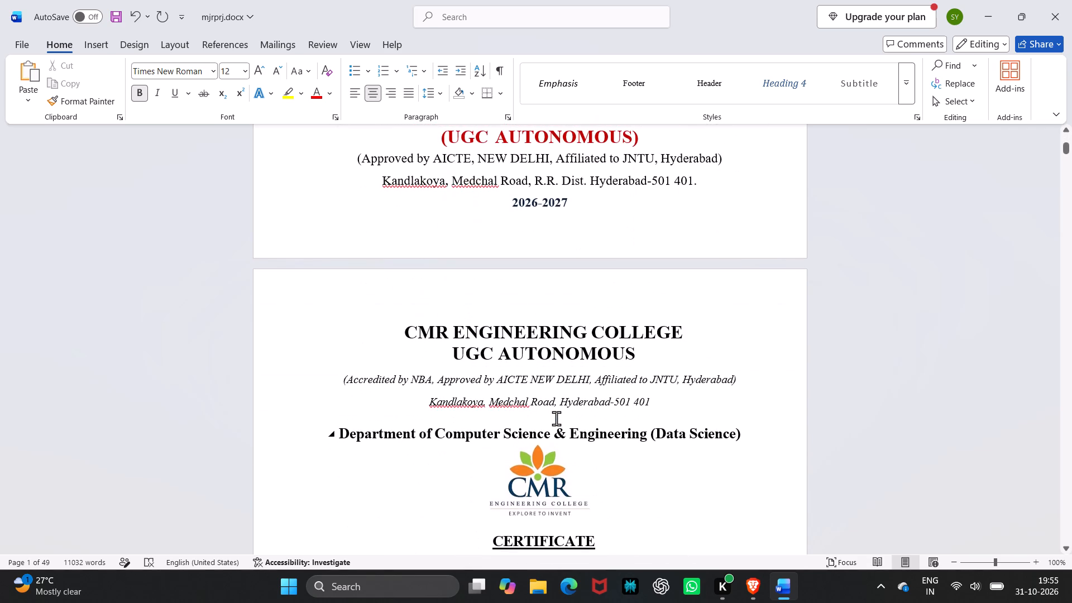
{"action": "scroll", "coordinate": [573, 411], "scroll_direction": "up", "scroll_amount": 3}
{"action": "scroll", "coordinate": [573, 411], "scroll_direction": "down", "scroll_amount": 1}
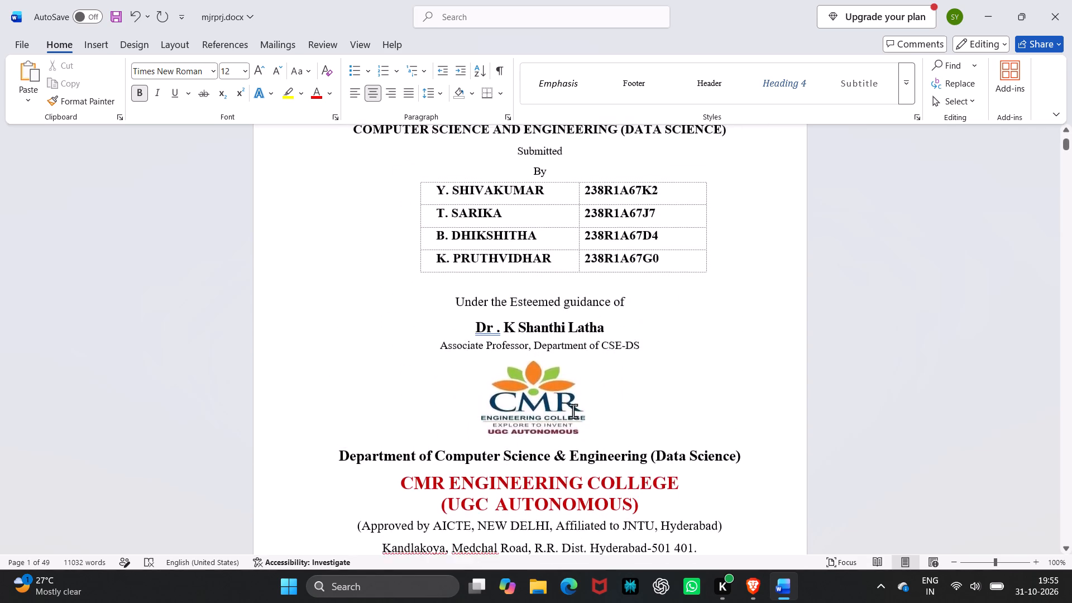
{"action": "scroll", "coordinate": [573, 411], "scroll_direction": "down", "scroll_amount": 3}
{"action": "scroll", "coordinate": [573, 411], "scroll_direction": "up", "scroll_amount": 1}
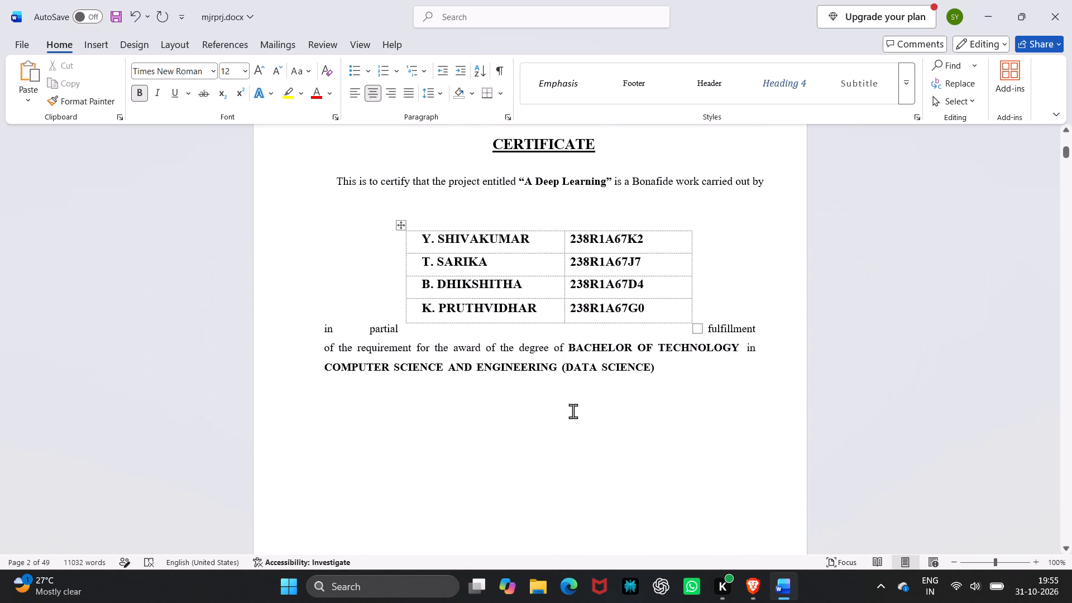
Delete the leading "A" from the certificate's project title.
{"action": "left_click", "coordinate": [531, 189]}
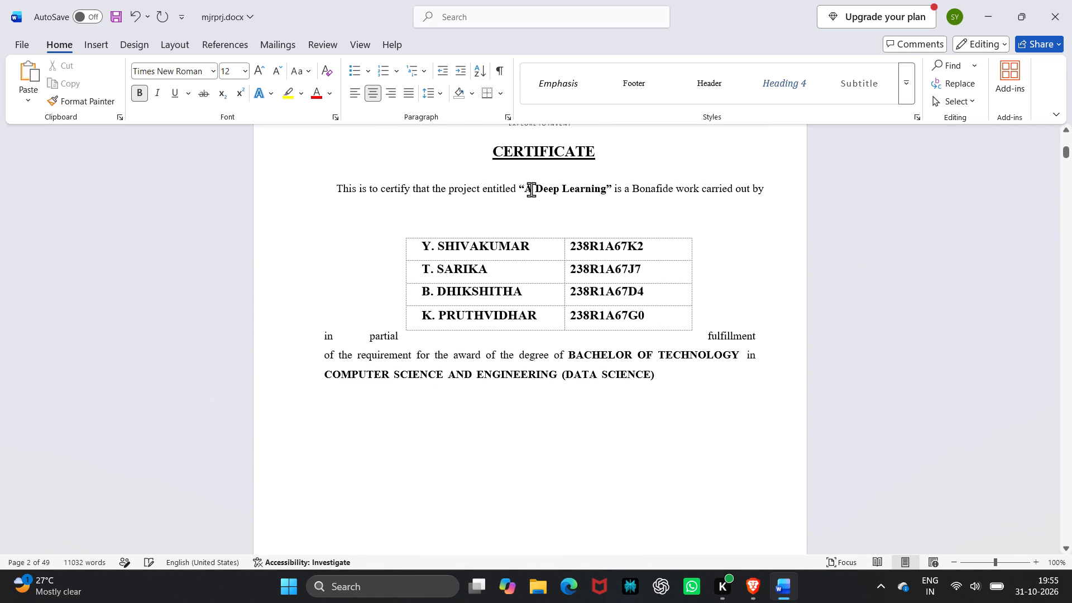
{"action": "key", "text": "BackSpace"}
Copy the project title "Deep Learning-Enabled Cyber Attack Detection Framework for IoT Ecosystems" from the Declaration page's opening sentence.
{"action": "scroll", "coordinate": [606, 285], "scroll_direction": "down", "scroll_amount": 2}
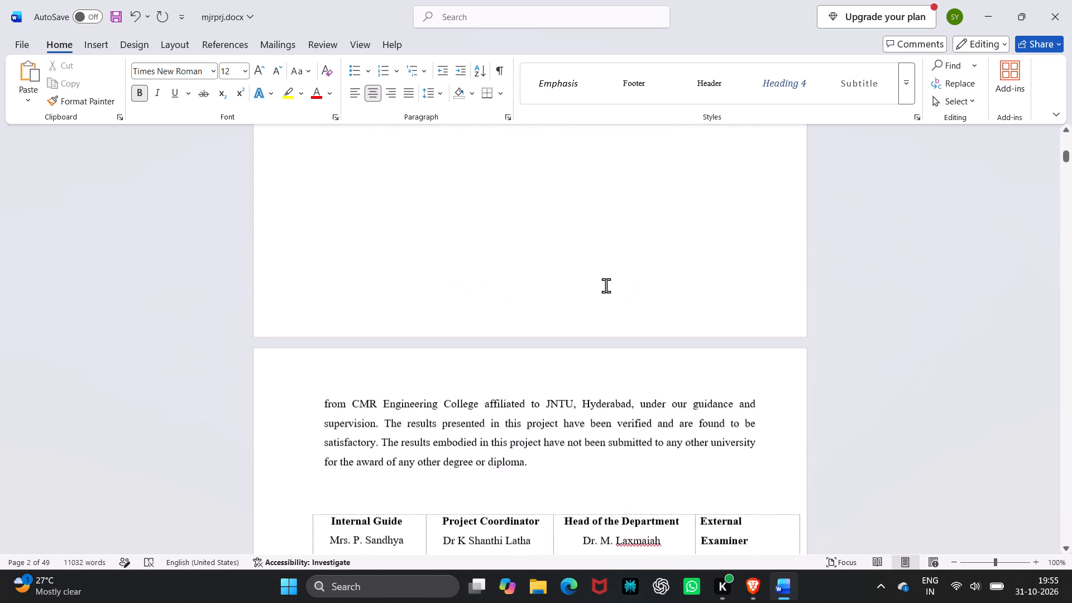
{"action": "scroll", "coordinate": [606, 285], "scroll_direction": "down", "scroll_amount": 5}
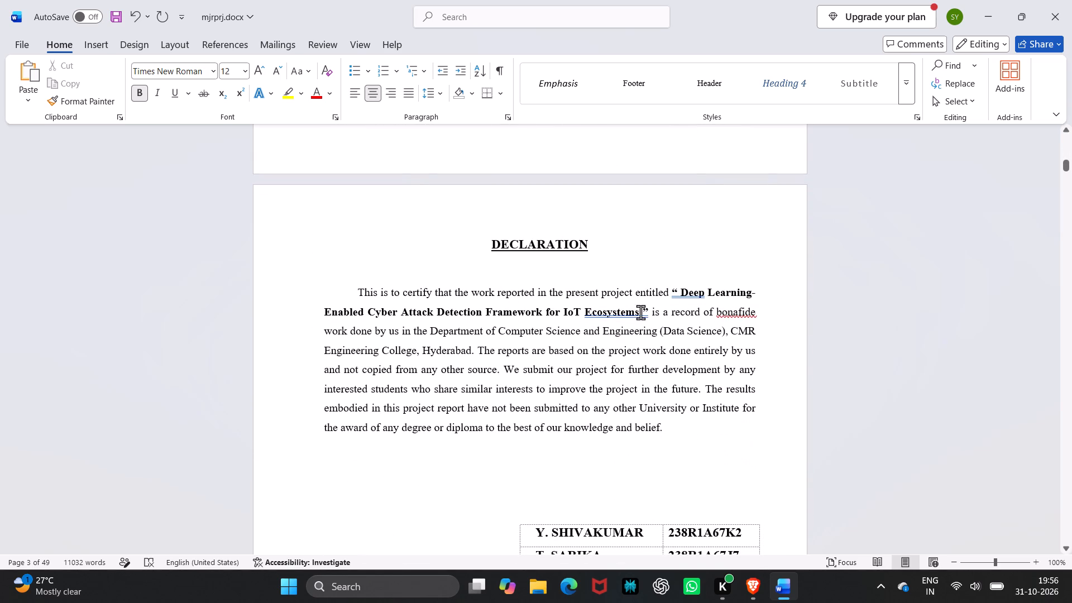
{"action": "left_click_drag", "start_coordinate": [641, 312], "coordinate": [673, 286]}
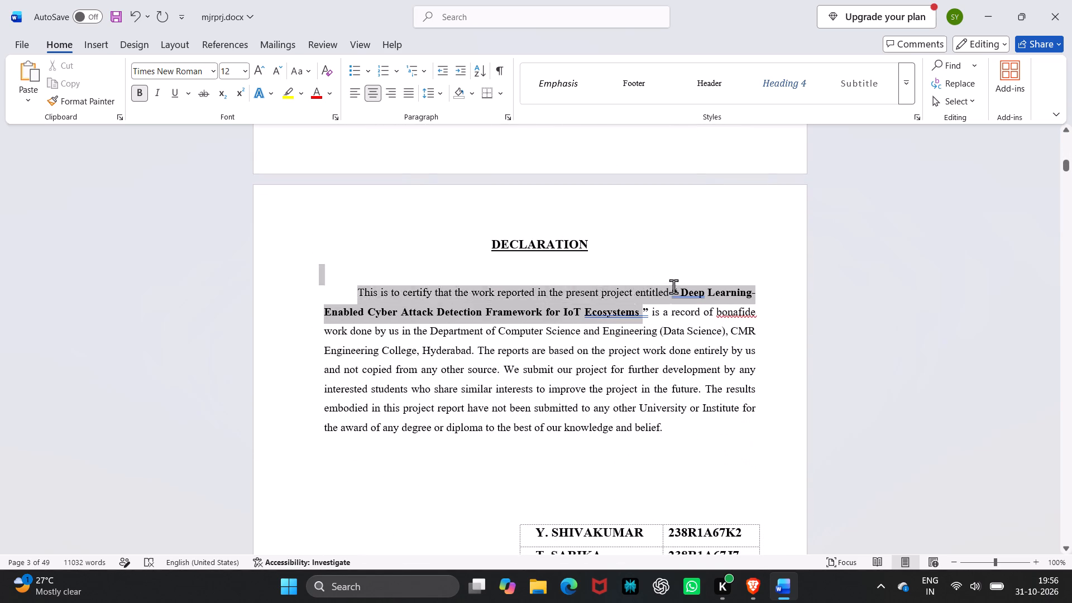
{"action": "left_click_drag", "start_coordinate": [673, 286], "coordinate": [680, 290]}
{"action": "key", "text": "ctrl+c"}
{"action": "scroll", "coordinate": [624, 378], "scroll_direction": "up", "scroll_amount": 1}
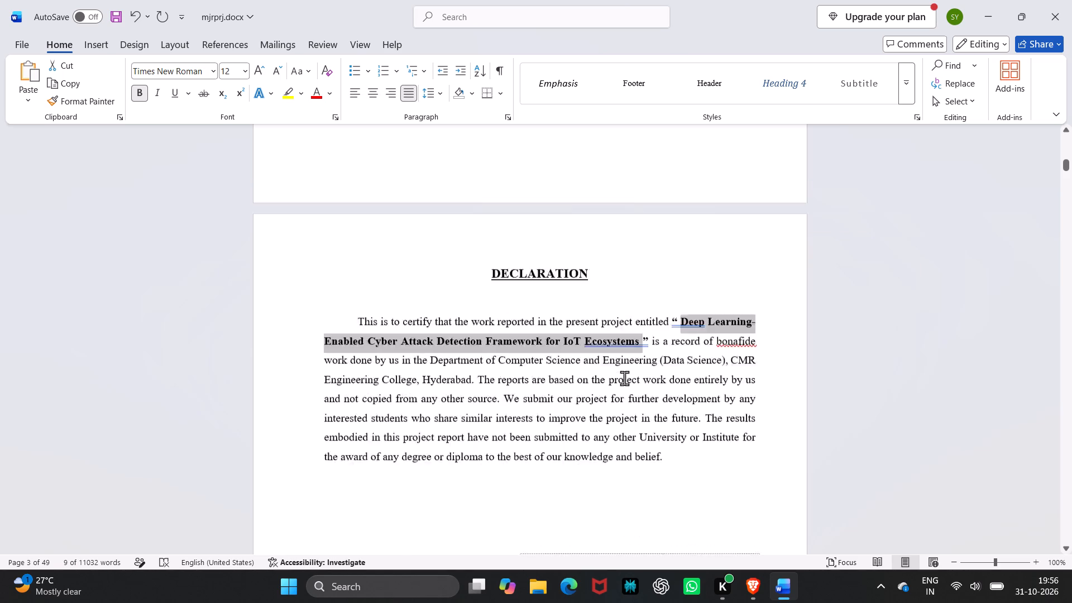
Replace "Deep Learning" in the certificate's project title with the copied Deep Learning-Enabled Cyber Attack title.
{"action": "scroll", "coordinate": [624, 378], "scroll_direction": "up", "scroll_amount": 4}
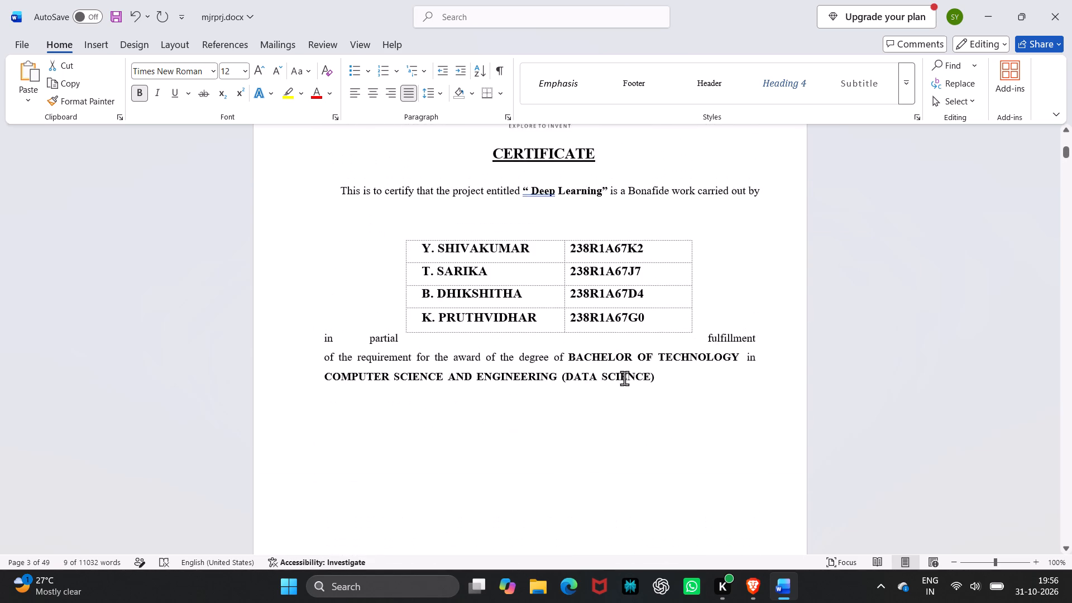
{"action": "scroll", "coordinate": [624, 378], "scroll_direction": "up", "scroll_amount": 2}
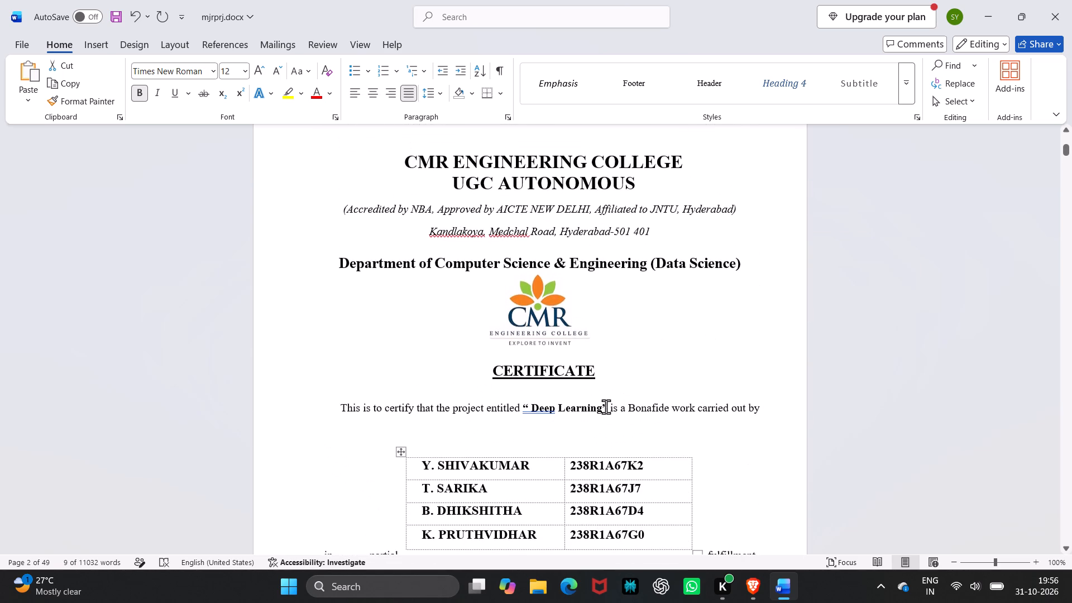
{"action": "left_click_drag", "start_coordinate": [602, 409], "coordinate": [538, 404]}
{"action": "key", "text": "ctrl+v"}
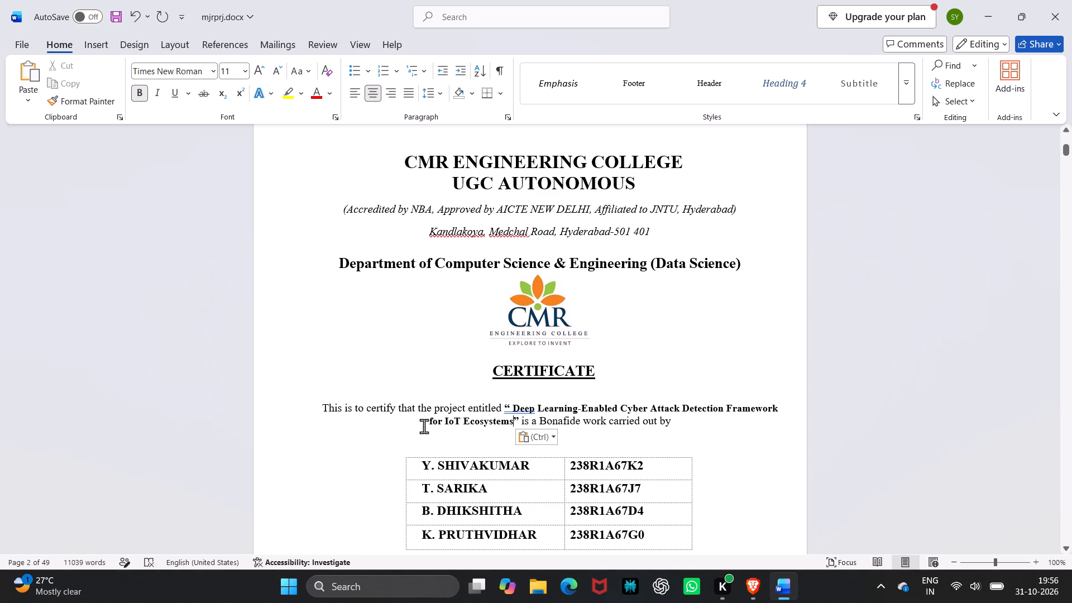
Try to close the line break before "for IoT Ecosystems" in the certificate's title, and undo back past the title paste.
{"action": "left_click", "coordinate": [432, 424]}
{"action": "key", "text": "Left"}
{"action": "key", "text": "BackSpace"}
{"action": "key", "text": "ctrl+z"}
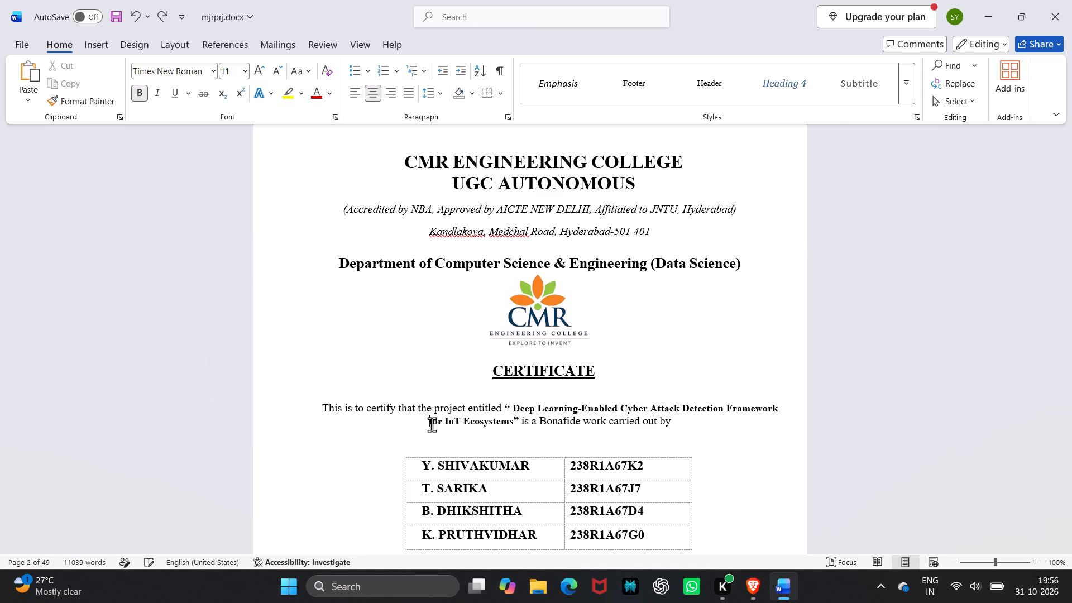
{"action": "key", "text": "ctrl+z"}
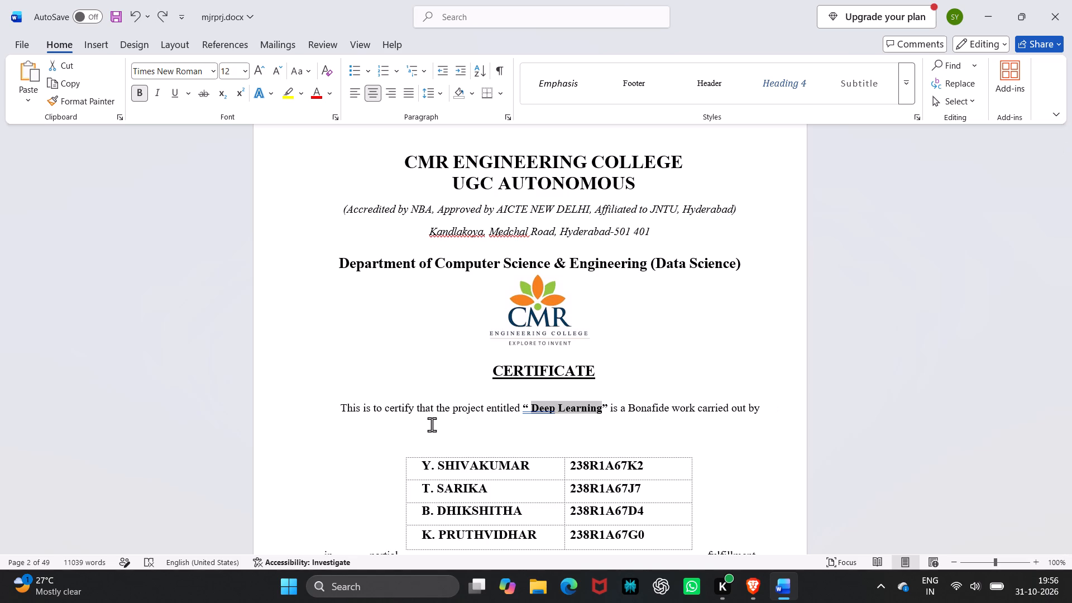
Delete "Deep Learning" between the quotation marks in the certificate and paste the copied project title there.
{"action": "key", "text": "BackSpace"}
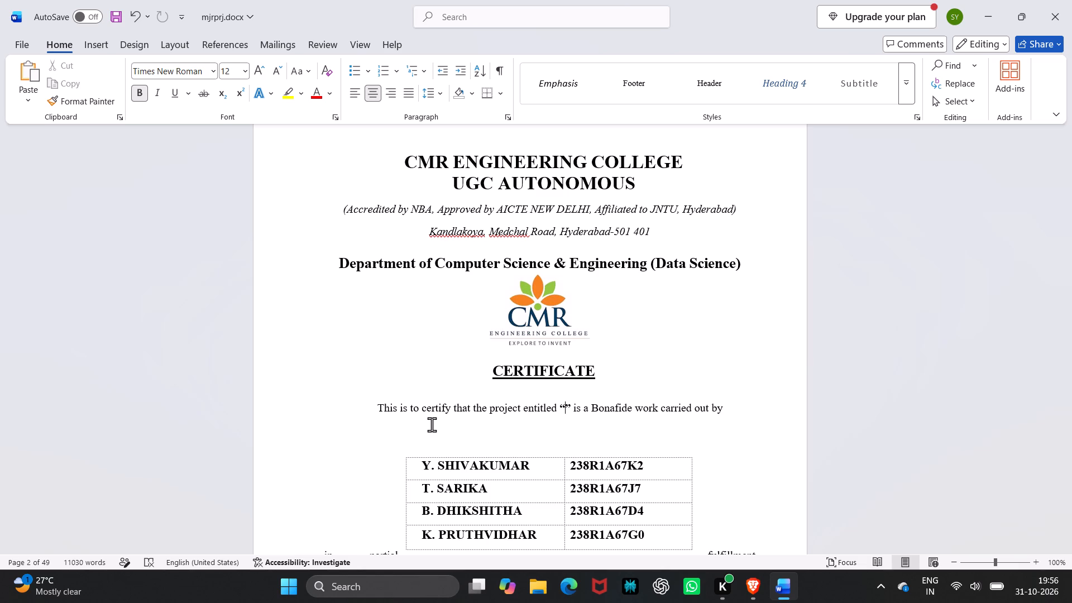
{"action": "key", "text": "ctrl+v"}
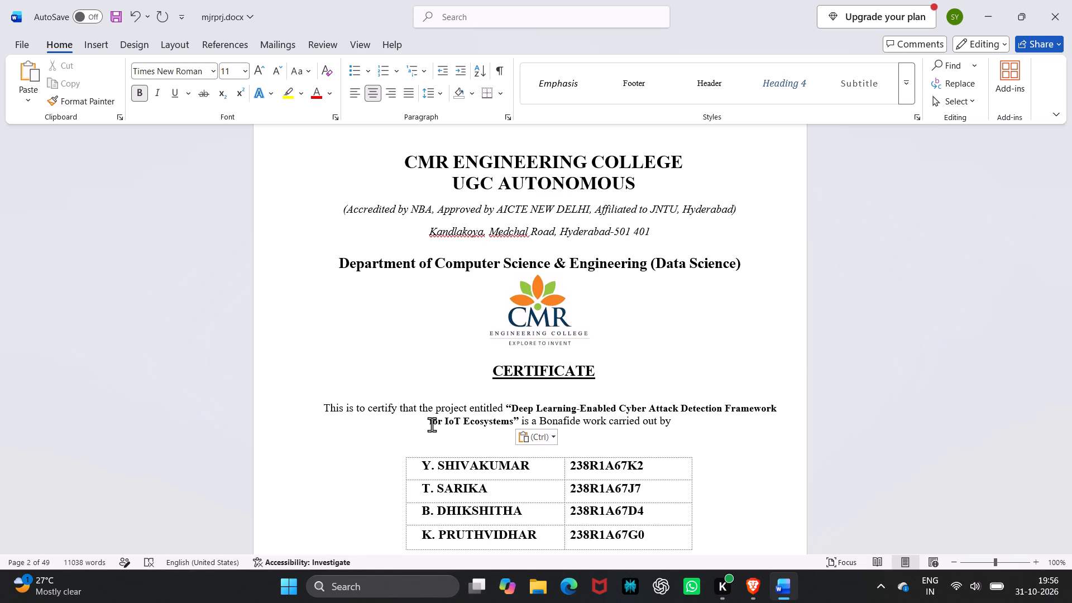
Undo the certificate title edits back to the original "A Deep Multimodal Physiological Data Analysis System" wording in the justified paragraph.
{"action": "key", "text": "ctrl+z"}
{"action": "key", "text": "ctrl+z"}
{"action": "key", "text": "ctrl+z"}
{"action": "key", "text": "ctrl+z"}
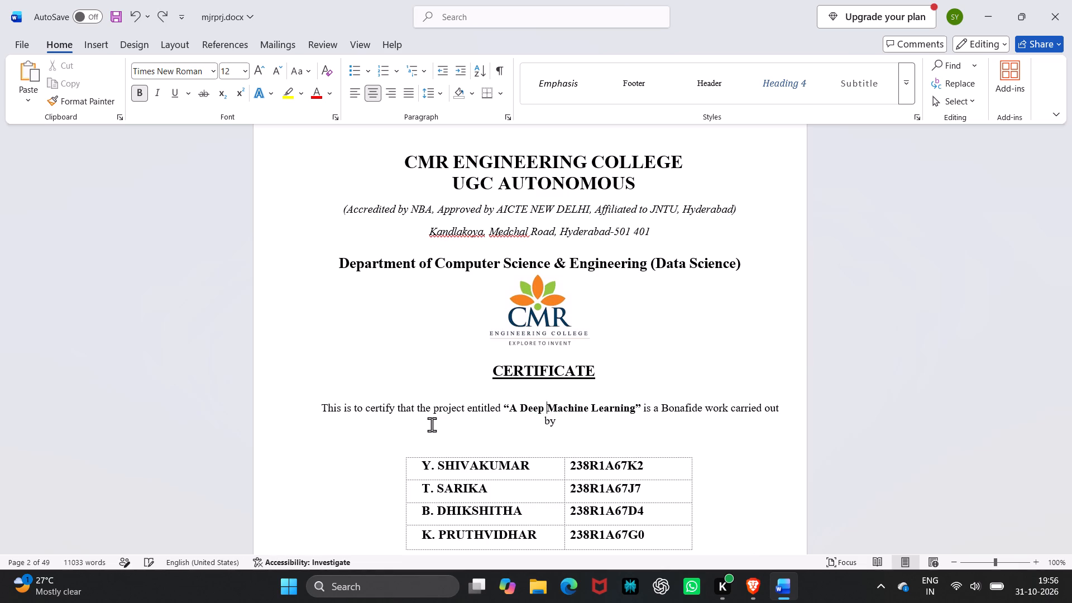
{"action": "key", "text": "ctrl+z"}
{"action": "key", "text": "ctrl+z"}
{"action": "key", "text": "ctrl+z"}
{"action": "key", "text": "ctrl+z"}
{"action": "key", "text": "ctrl+z"}
{"action": "key", "text": "ctrl+z"}
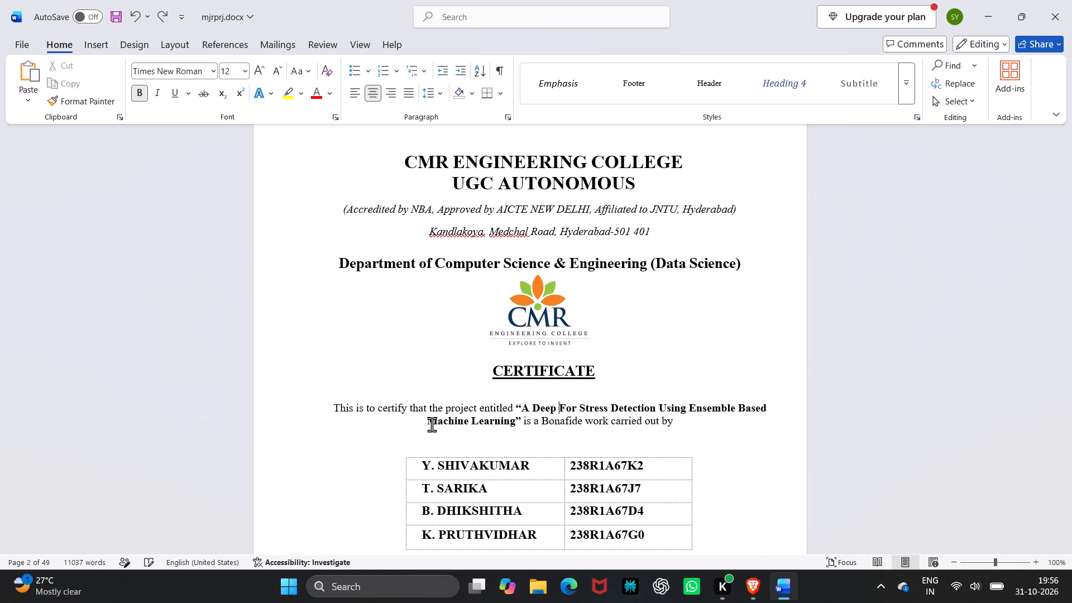
{"action": "key", "text": "ctrl+z"}
{"action": "key", "text": "ctrl+z"}
{"action": "key", "text": "ctrl+z"}
{"action": "key", "text": "ctrl+z"}
{"action": "key", "text": "ctrl+z"}
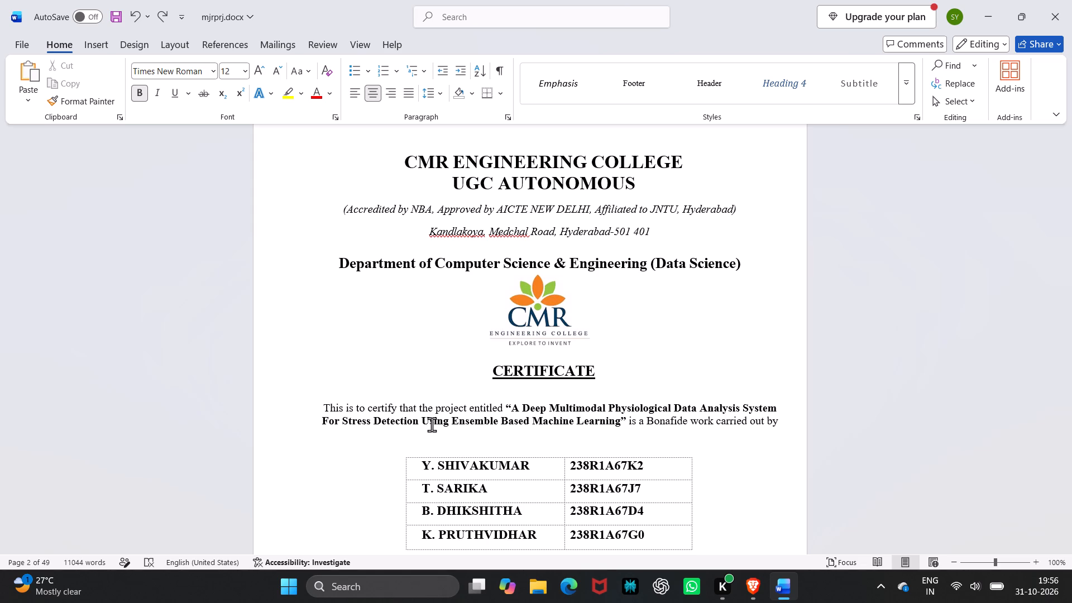
{"action": "key", "text": "ctrl+z"}
{"action": "key", "text": "ctrl+z"}
{"action": "key", "text": "ctrl+z"}
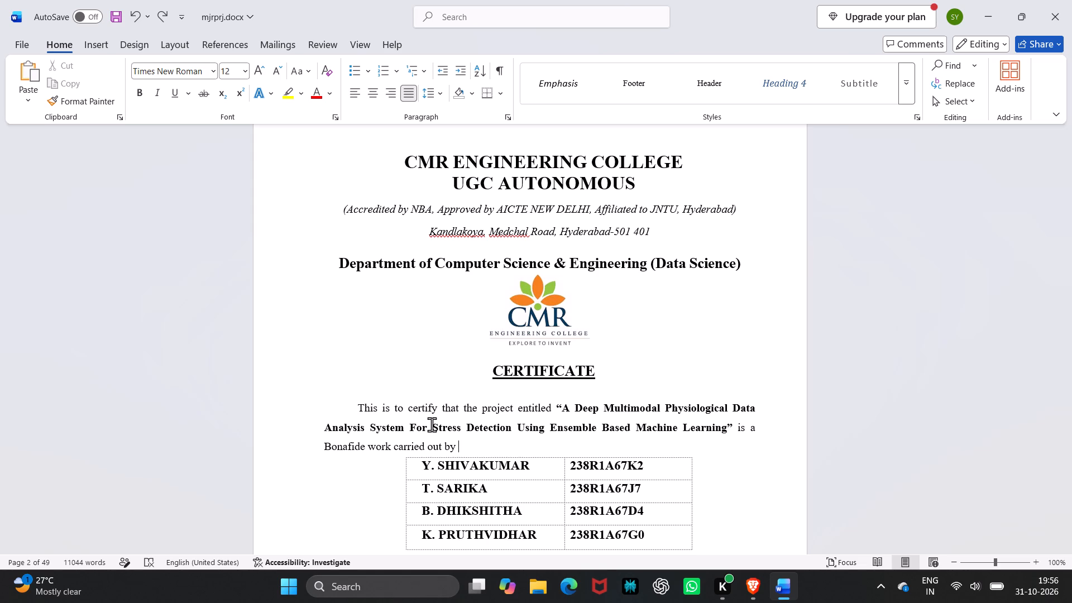
Replace "Multimodal" in the certificate's project title with "Learning-Enabled Cyber".
{"action": "double_click", "coordinate": [618, 405]}
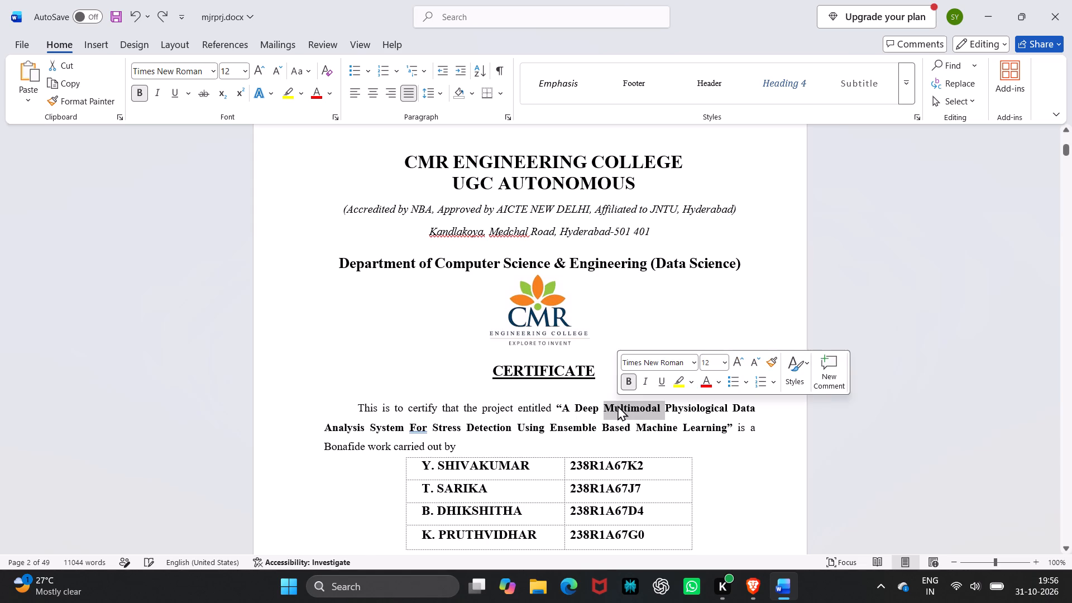
{"action": "type", "text": "LEa"}
{"action": "key", "text": "BackSpace"}
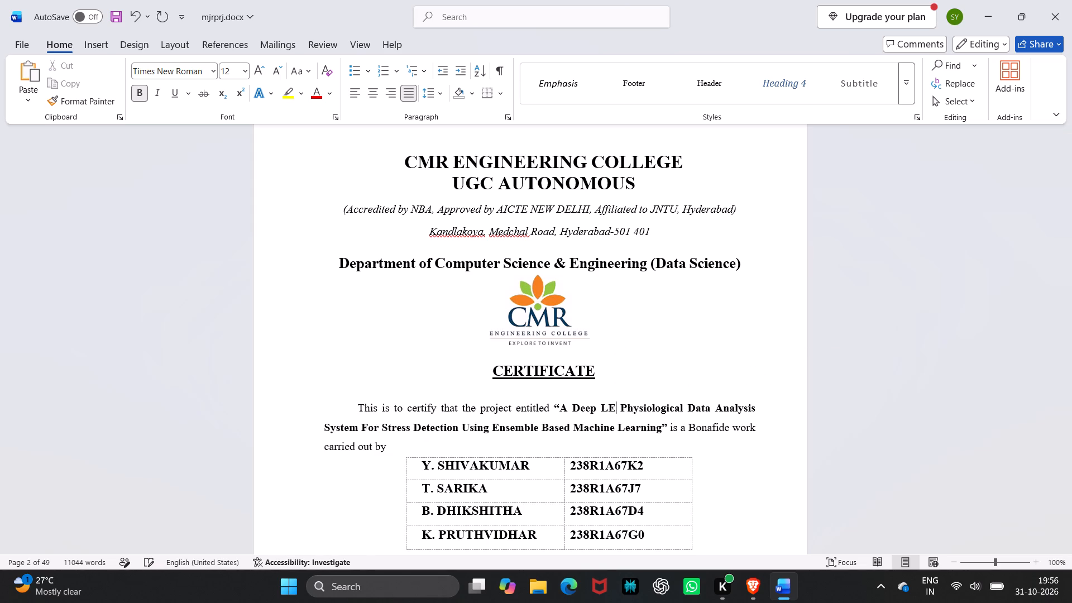
{"action": "key", "text": "BackSpace"}
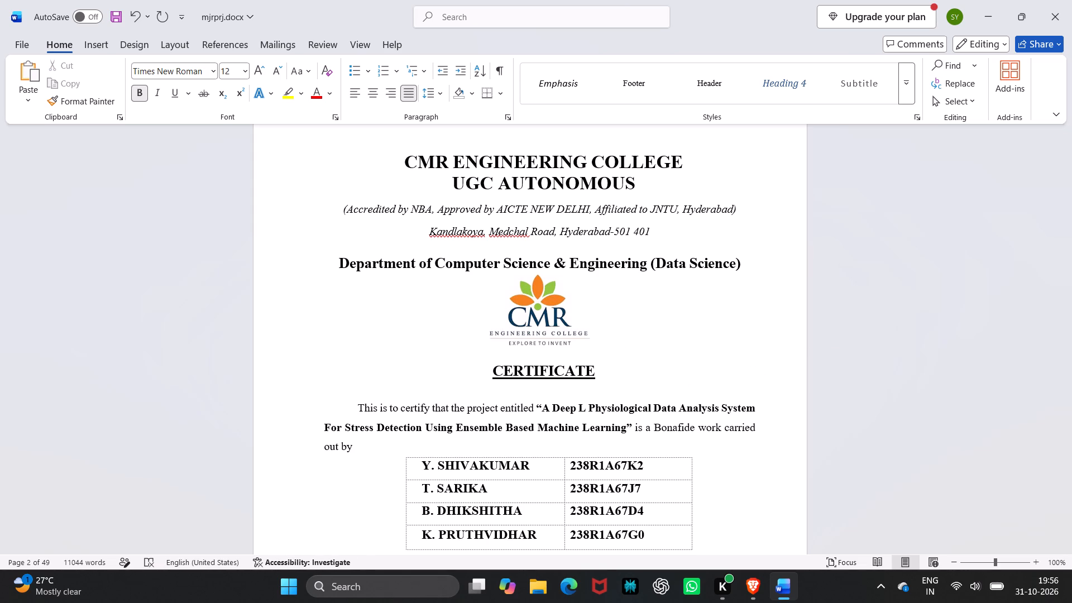
{"action": "type", "text": "ea"}
{"action": "type", "text": "rning-En"}
{"action": "type", "text": "abled"}
{"action": "key", "text": "space"}
{"action": "type", "text": "Cy"}
{"action": "type", "text": "ber"}
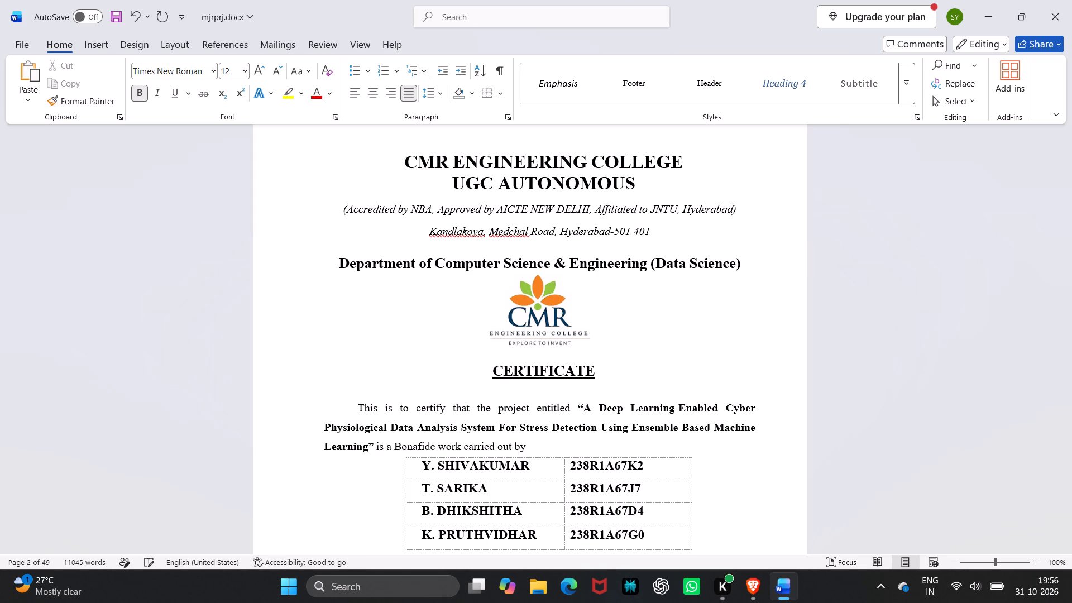
Check the title on the cover page and add "Attack Detection Framework" after "Cyber" in the certificate's project title.
{"action": "scroll", "coordinate": [679, 327], "scroll_direction": "up", "scroll_amount": 5}
{"action": "scroll", "coordinate": [629, 404], "scroll_direction": "down", "scroll_amount": 1}
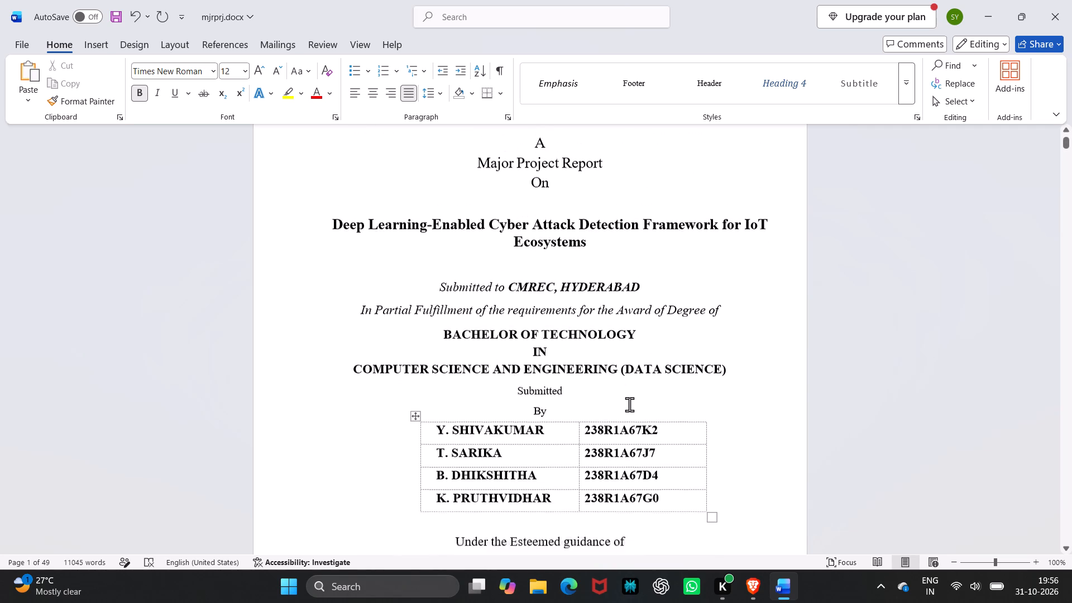
{"action": "scroll", "coordinate": [629, 404], "scroll_direction": "down", "scroll_amount": 6}
{"action": "key", "text": "space"}
{"action": "type", "text": "Attac"}
{"action": "key", "text": "k"}
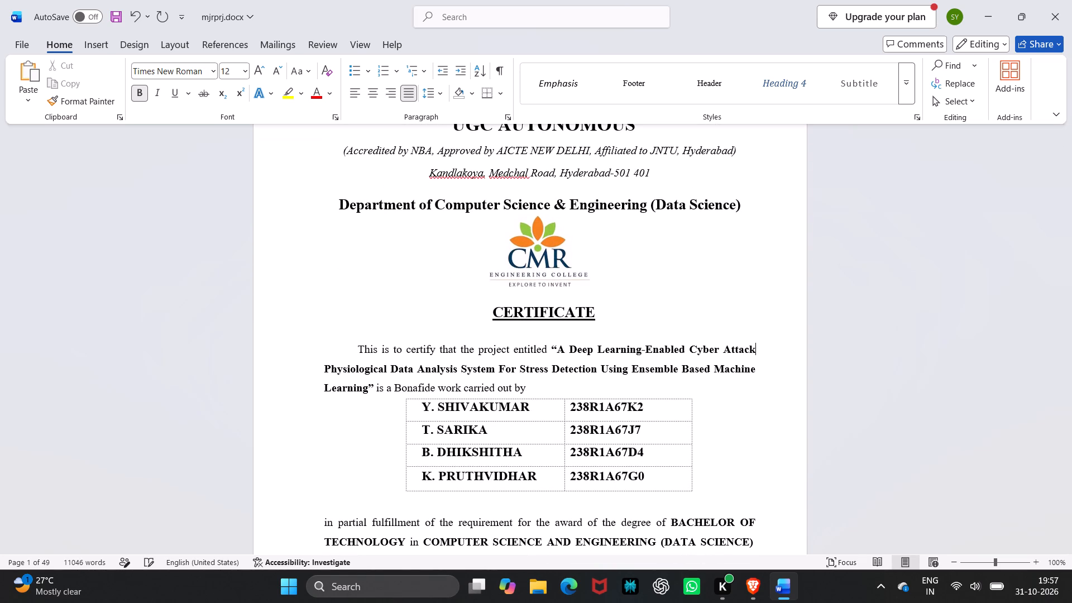
{"action": "key", "text": "space"}
{"action": "type", "text": "De"}
{"action": "type", "text": "tec"}
{"action": "type", "text": "tion Fram"}
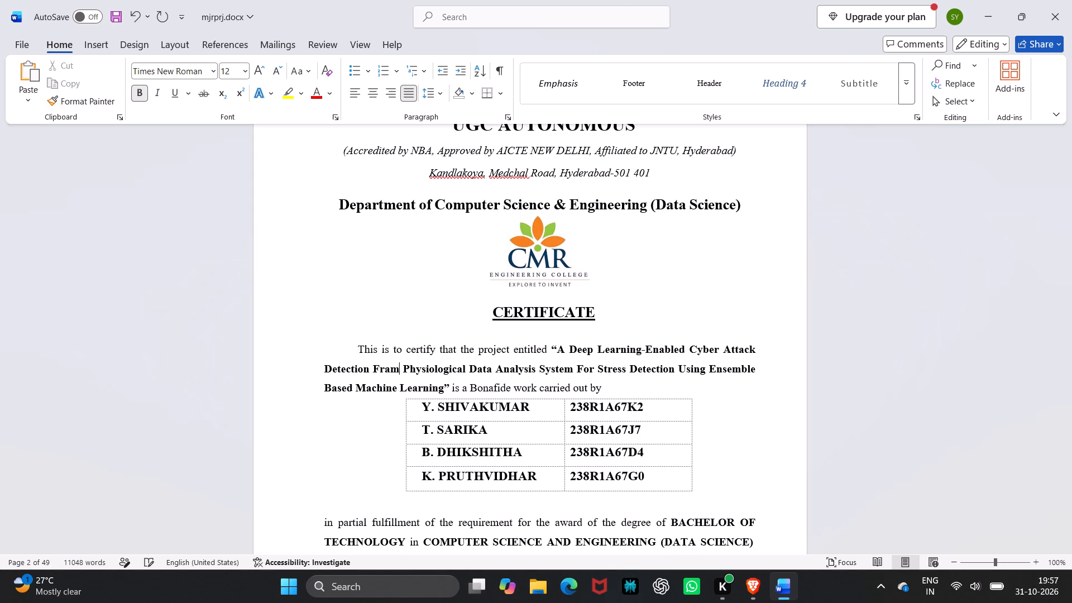
{"action": "type", "text": "ework"}
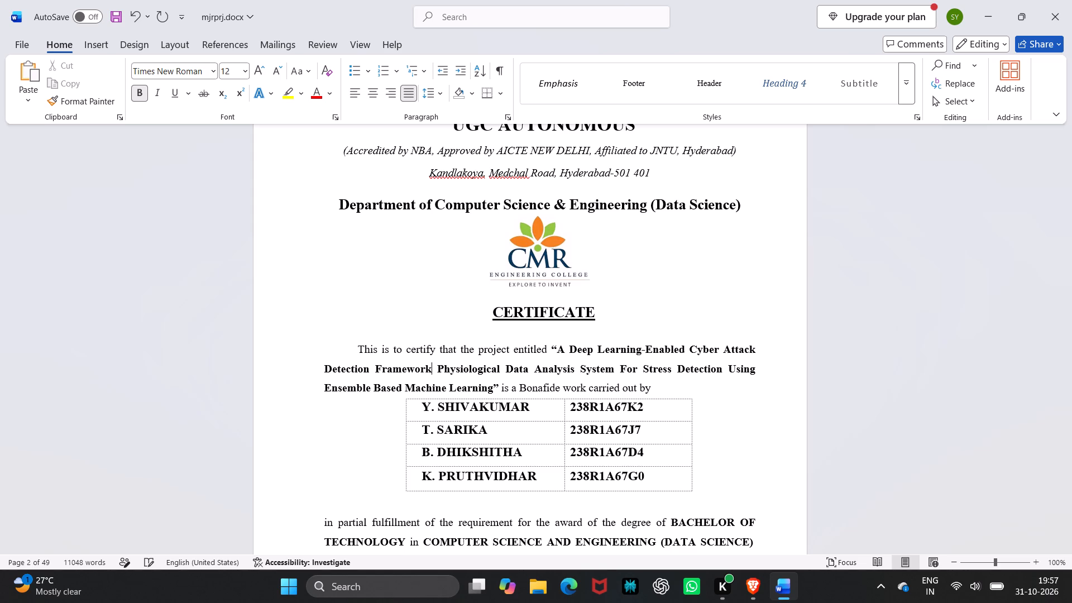
Add "for IoT Ecosystems" after "Framework" in the certificate's project title, matching the cover page wording.
{"action": "scroll", "coordinate": [629, 404], "scroll_direction": "up", "scroll_amount": 4}
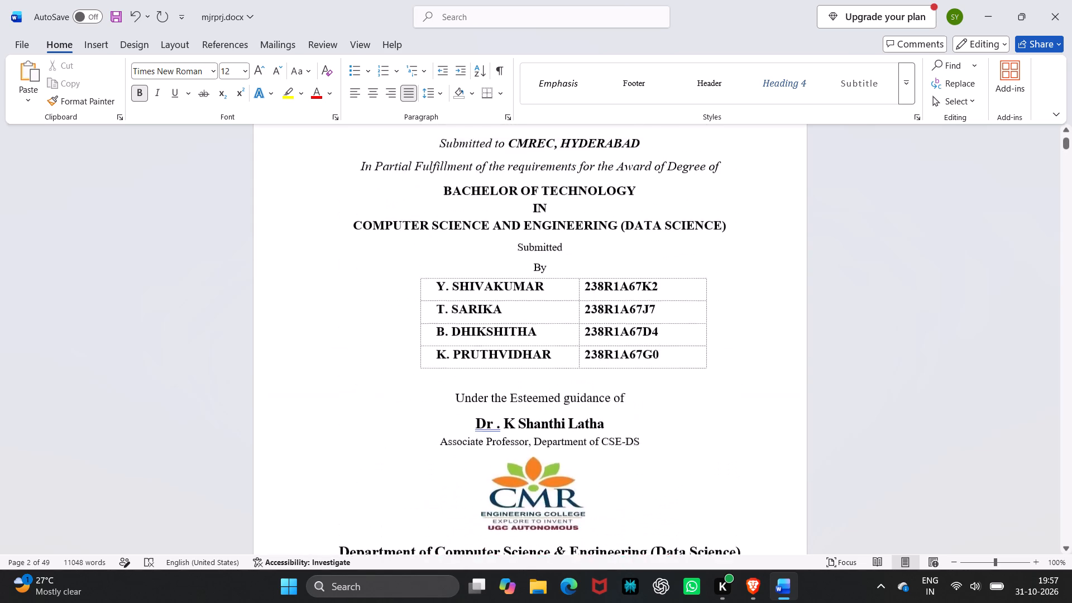
{"action": "scroll", "coordinate": [629, 404], "scroll_direction": "up", "scroll_amount": 1}
{"action": "scroll", "coordinate": [629, 404], "scroll_direction": "down", "scroll_amount": 4}
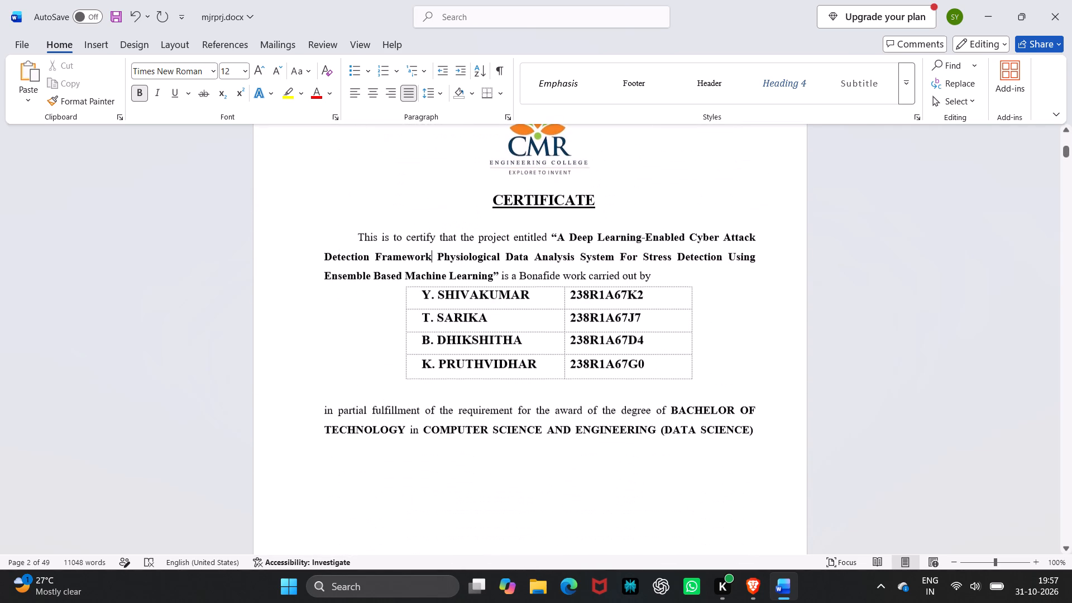
{"action": "key", "text": "space"}
{"action": "type", "text": "for"}
{"action": "key", "text": "space"}
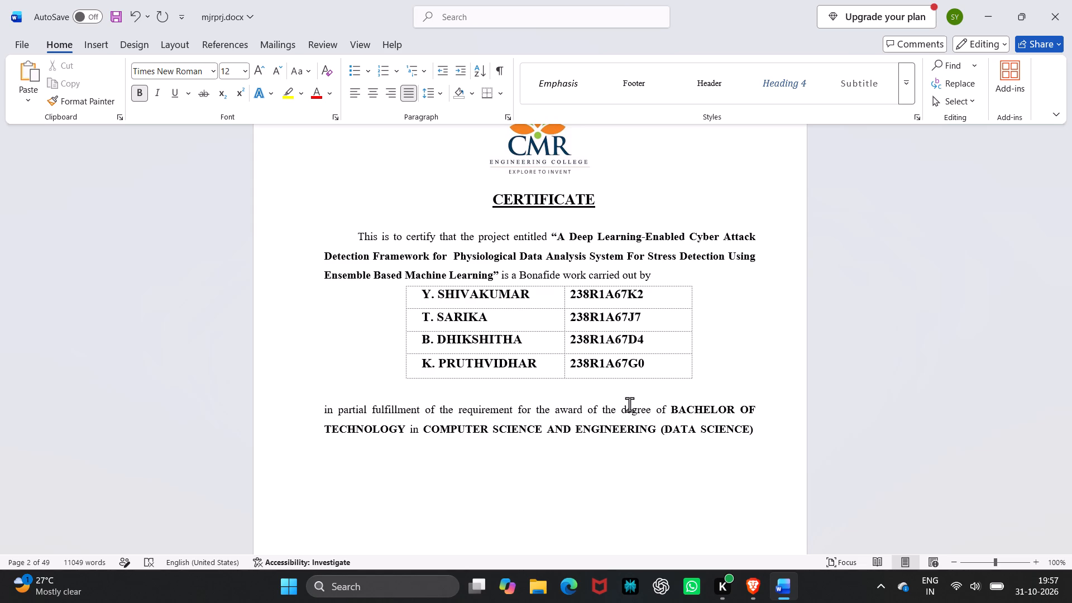
{"action": "type", "text": "Iot"}
{"action": "key", "text": "space"}
{"action": "key", "text": "BackSpace"}
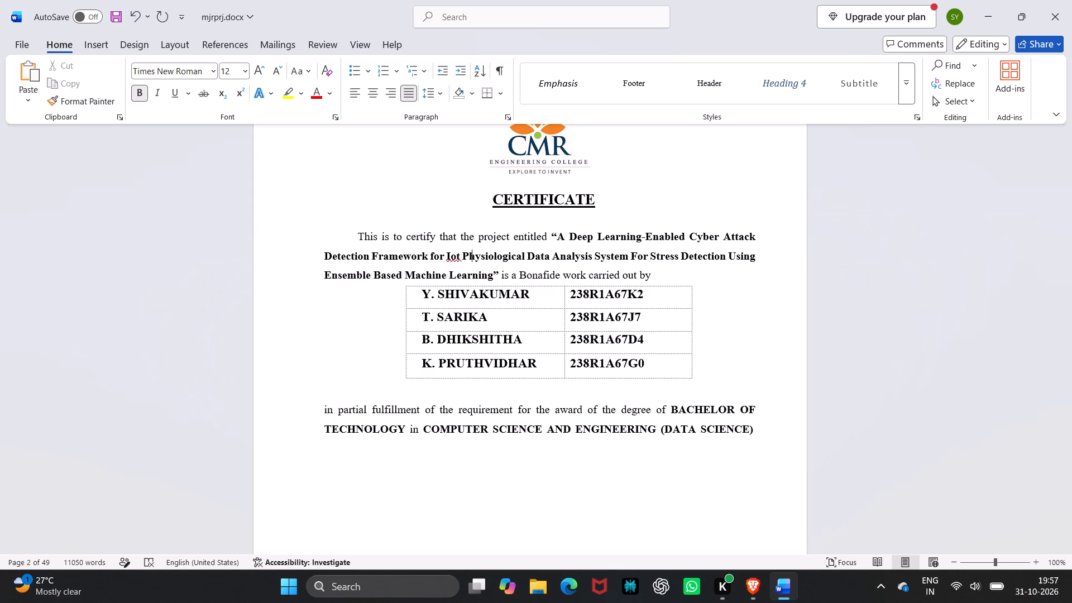
{"action": "key", "text": "BackSpace"}
{"action": "type", "text": "T Ecosystems"}
Delete the leftover old title words from "Physiological" through "Machine Learning" before the closing quotation mark in the certificate.
{"action": "key", "text": "ctrl+Delete"}
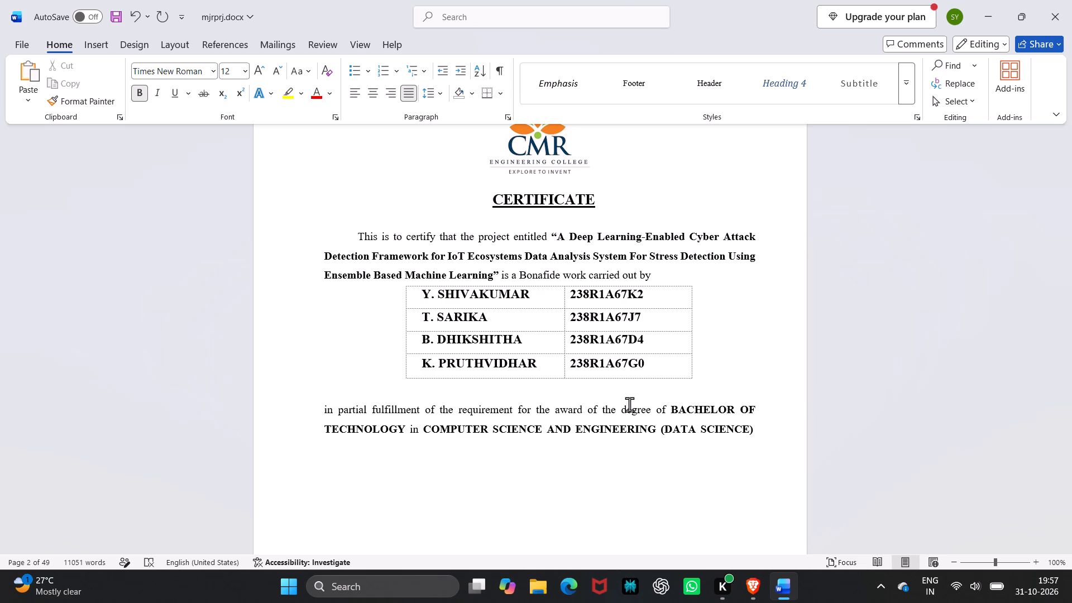
{"action": "key", "text": "ctrl+Delete"}
{"action": "key", "text": "ctrl+Delete"}
{"action": "key", "text": "ctrl+Delete"}
{"action": "key", "text": "ctrl+Delete"}
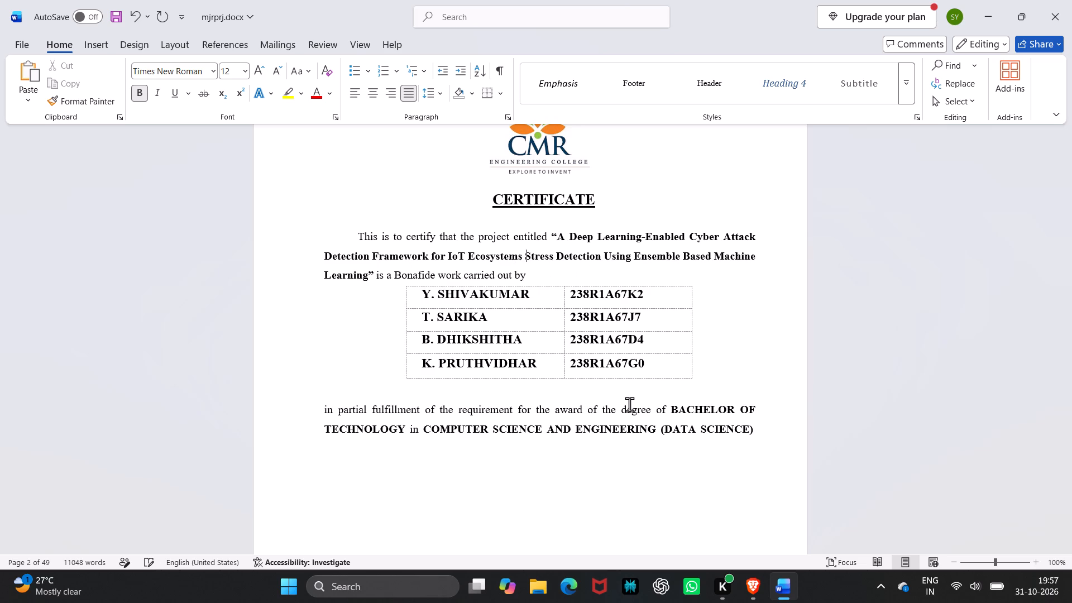
{"action": "key", "text": "ctrl+Delete"}
{"action": "key", "text": "ctrl+Delete"}
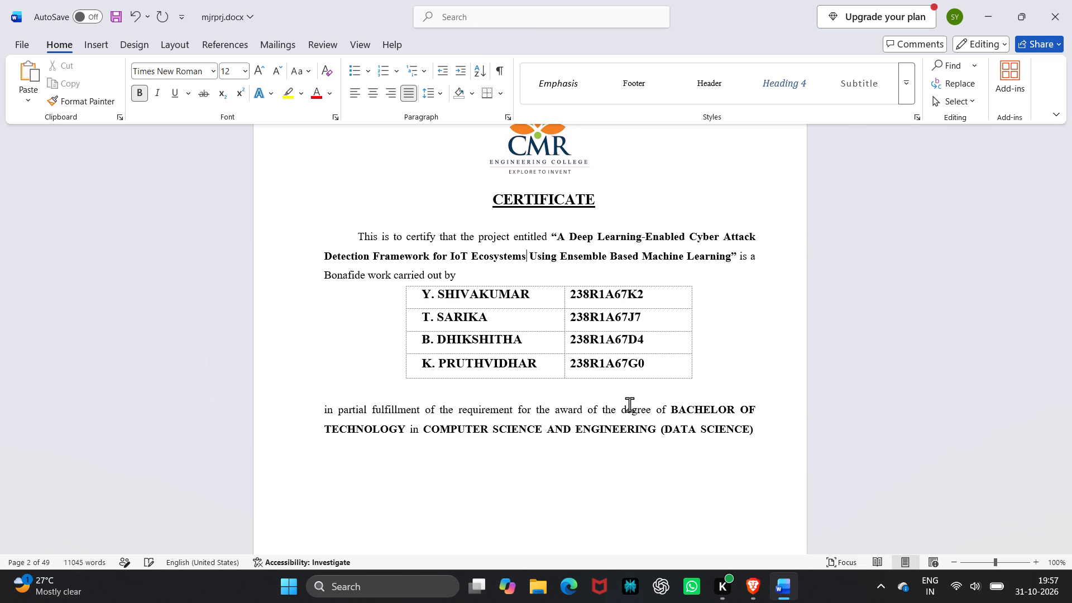
{"action": "key", "text": "ctrl+Delete"}
{"action": "key", "text": "ctrl+Delete"}
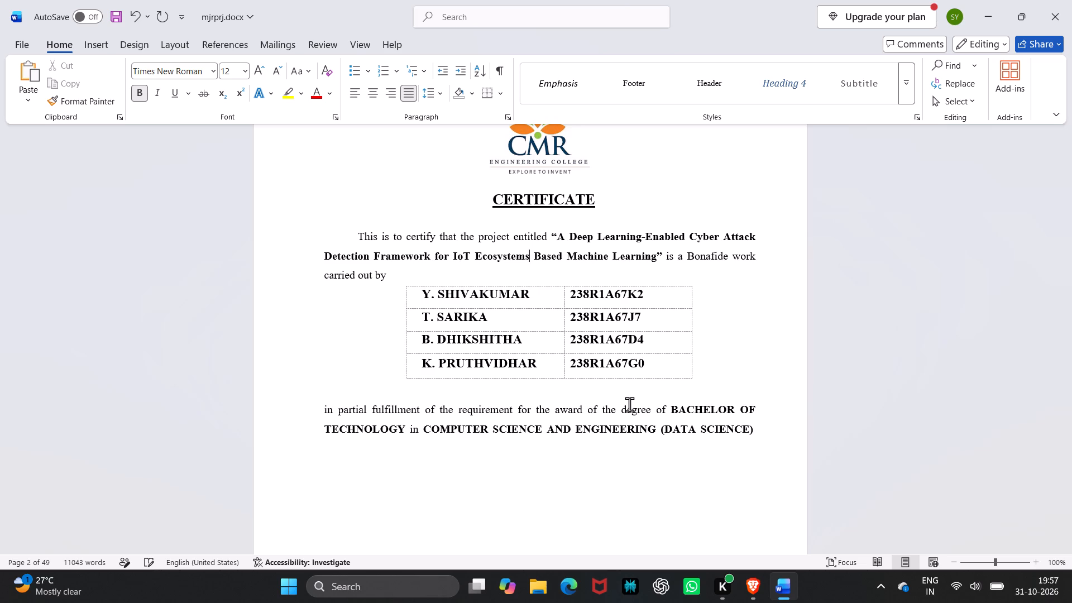
{"action": "key", "text": "ctrl+Delete"}
{"action": "key", "text": "ctrl+Delete"}
{"action": "key", "text": "ctrl+Delete"}
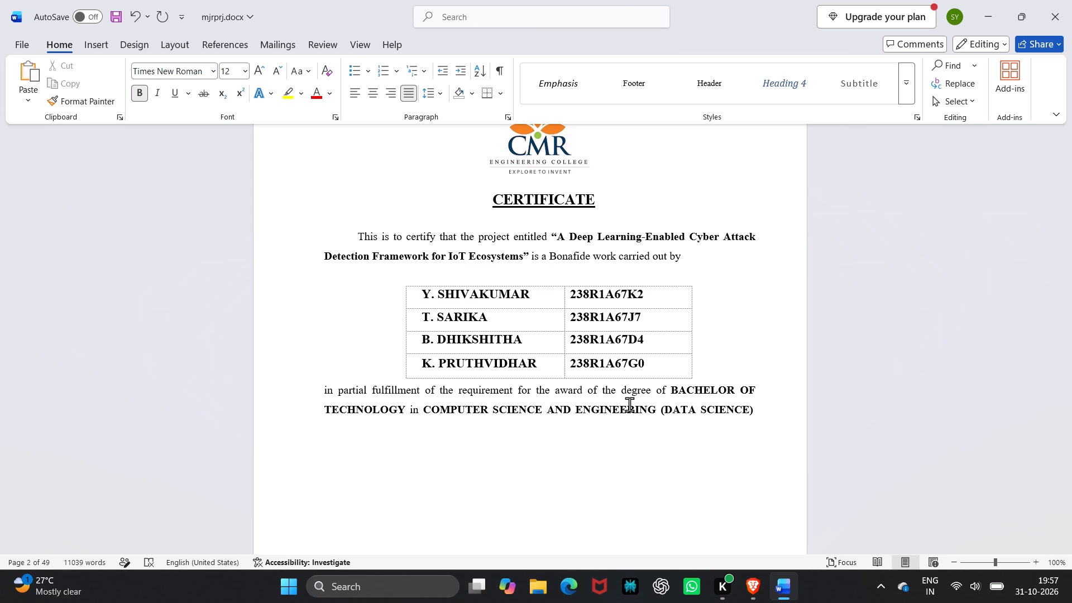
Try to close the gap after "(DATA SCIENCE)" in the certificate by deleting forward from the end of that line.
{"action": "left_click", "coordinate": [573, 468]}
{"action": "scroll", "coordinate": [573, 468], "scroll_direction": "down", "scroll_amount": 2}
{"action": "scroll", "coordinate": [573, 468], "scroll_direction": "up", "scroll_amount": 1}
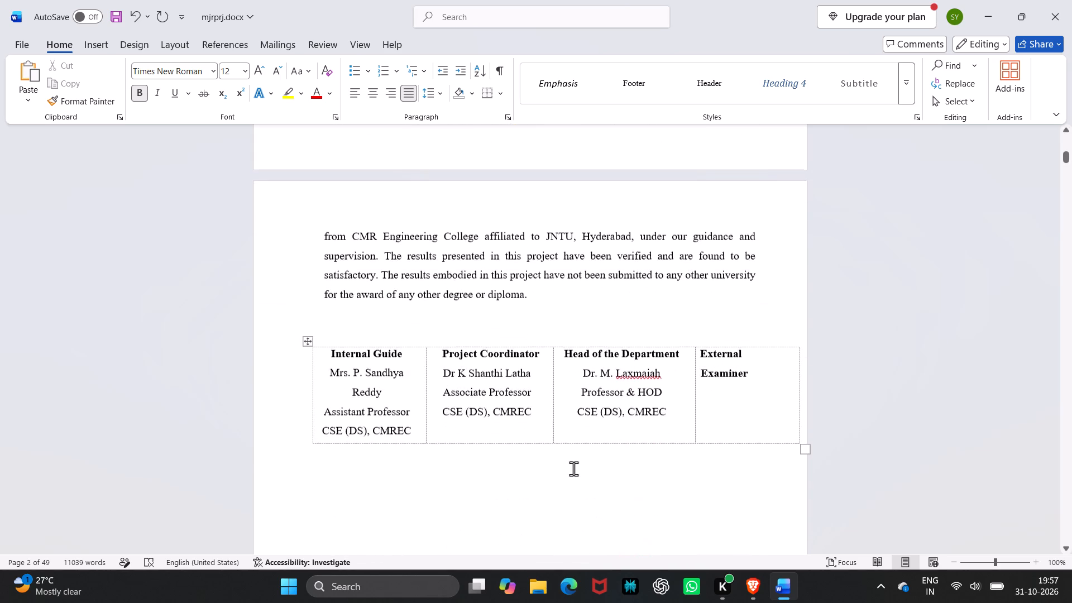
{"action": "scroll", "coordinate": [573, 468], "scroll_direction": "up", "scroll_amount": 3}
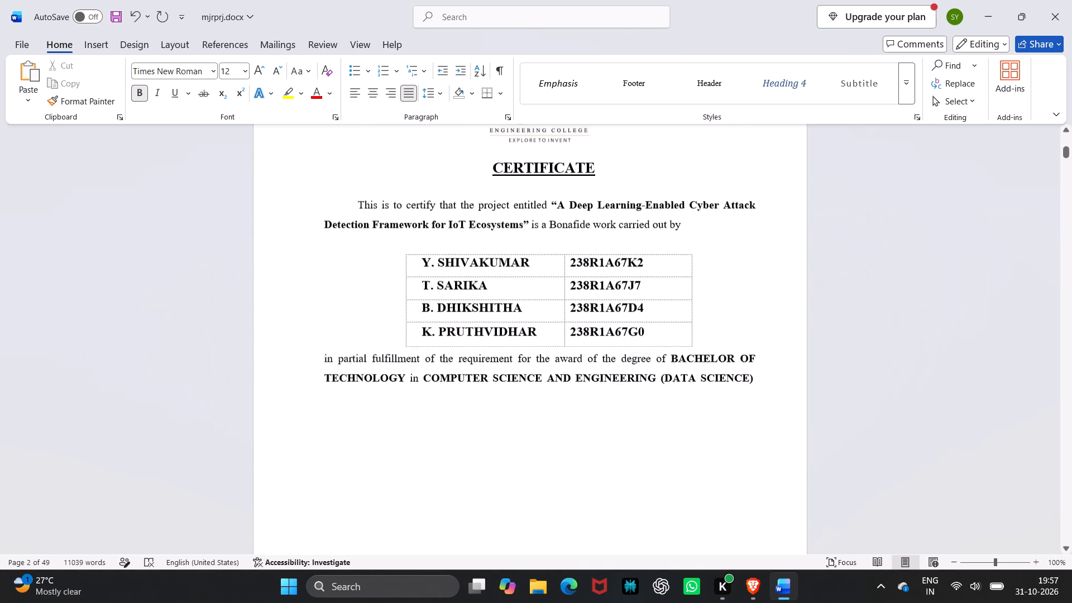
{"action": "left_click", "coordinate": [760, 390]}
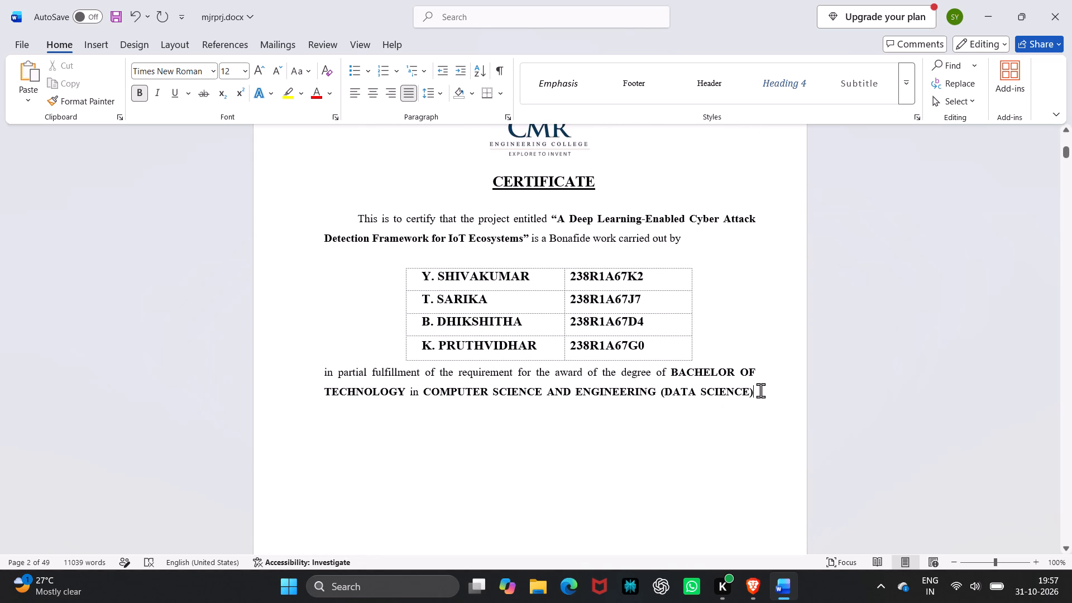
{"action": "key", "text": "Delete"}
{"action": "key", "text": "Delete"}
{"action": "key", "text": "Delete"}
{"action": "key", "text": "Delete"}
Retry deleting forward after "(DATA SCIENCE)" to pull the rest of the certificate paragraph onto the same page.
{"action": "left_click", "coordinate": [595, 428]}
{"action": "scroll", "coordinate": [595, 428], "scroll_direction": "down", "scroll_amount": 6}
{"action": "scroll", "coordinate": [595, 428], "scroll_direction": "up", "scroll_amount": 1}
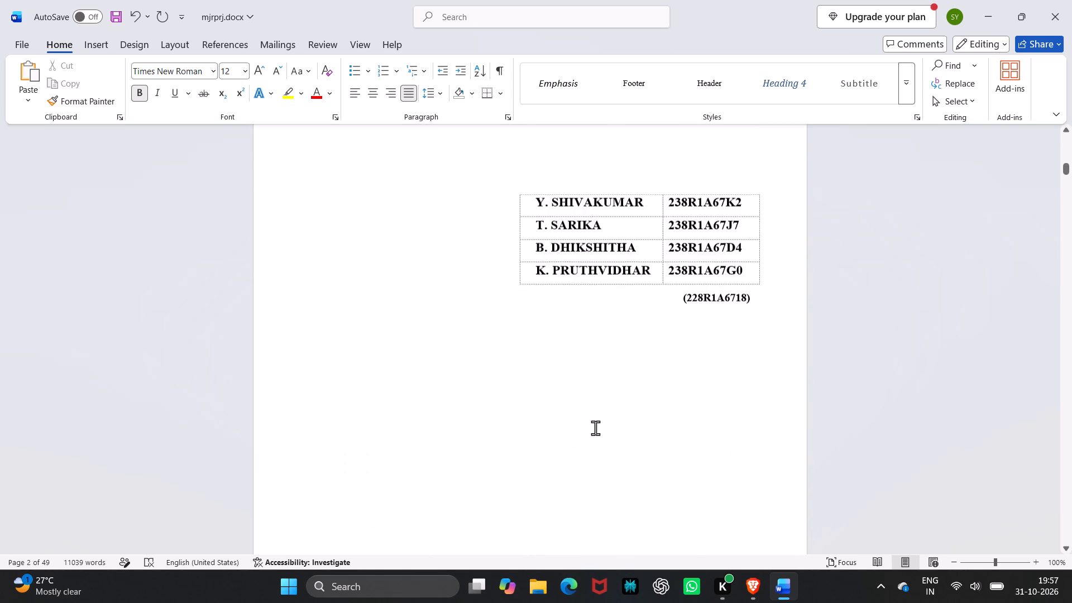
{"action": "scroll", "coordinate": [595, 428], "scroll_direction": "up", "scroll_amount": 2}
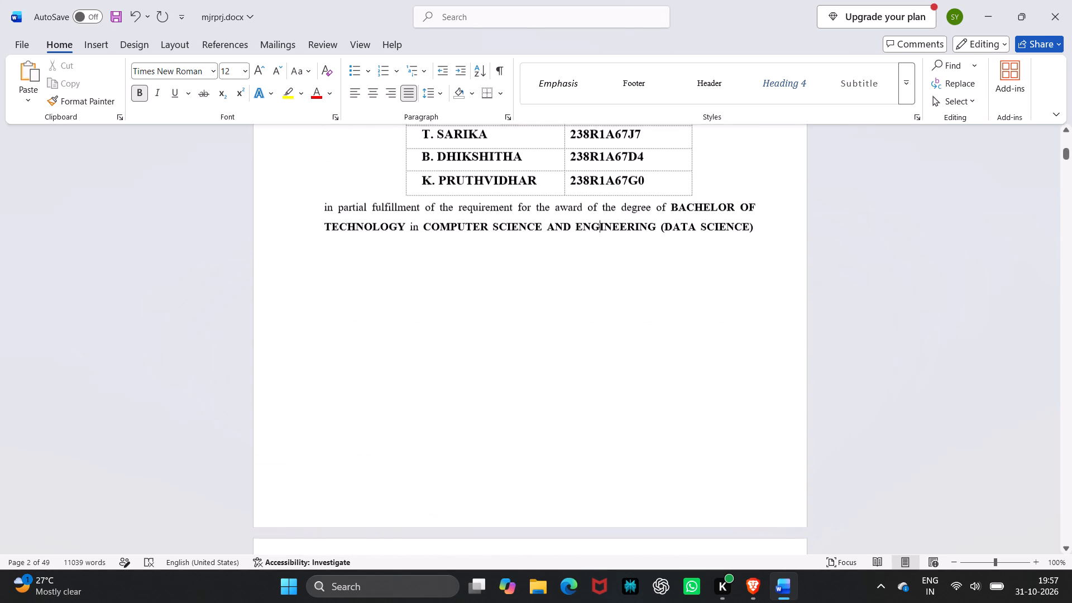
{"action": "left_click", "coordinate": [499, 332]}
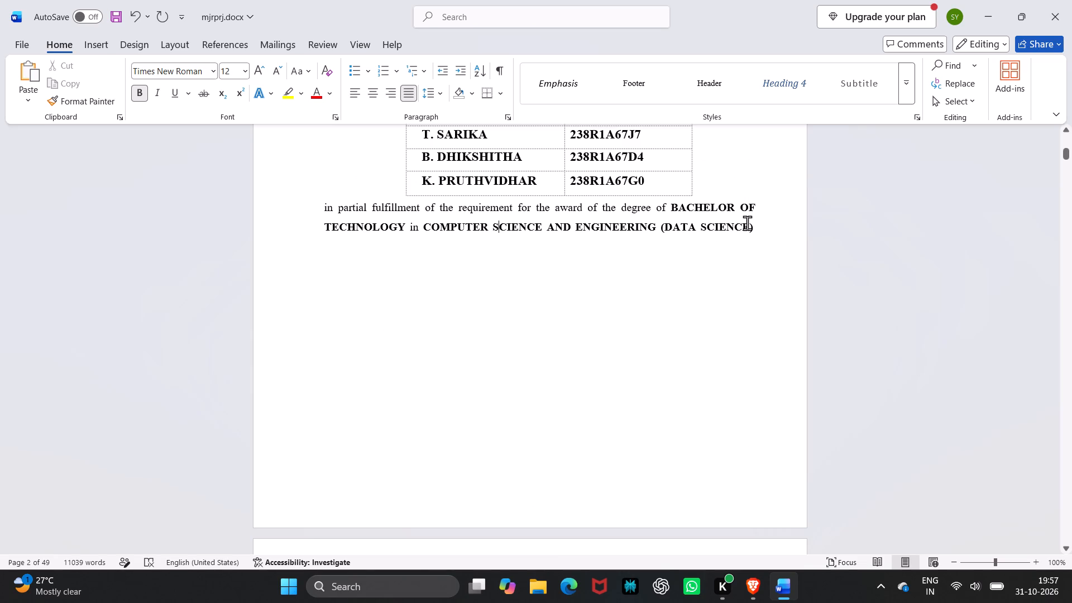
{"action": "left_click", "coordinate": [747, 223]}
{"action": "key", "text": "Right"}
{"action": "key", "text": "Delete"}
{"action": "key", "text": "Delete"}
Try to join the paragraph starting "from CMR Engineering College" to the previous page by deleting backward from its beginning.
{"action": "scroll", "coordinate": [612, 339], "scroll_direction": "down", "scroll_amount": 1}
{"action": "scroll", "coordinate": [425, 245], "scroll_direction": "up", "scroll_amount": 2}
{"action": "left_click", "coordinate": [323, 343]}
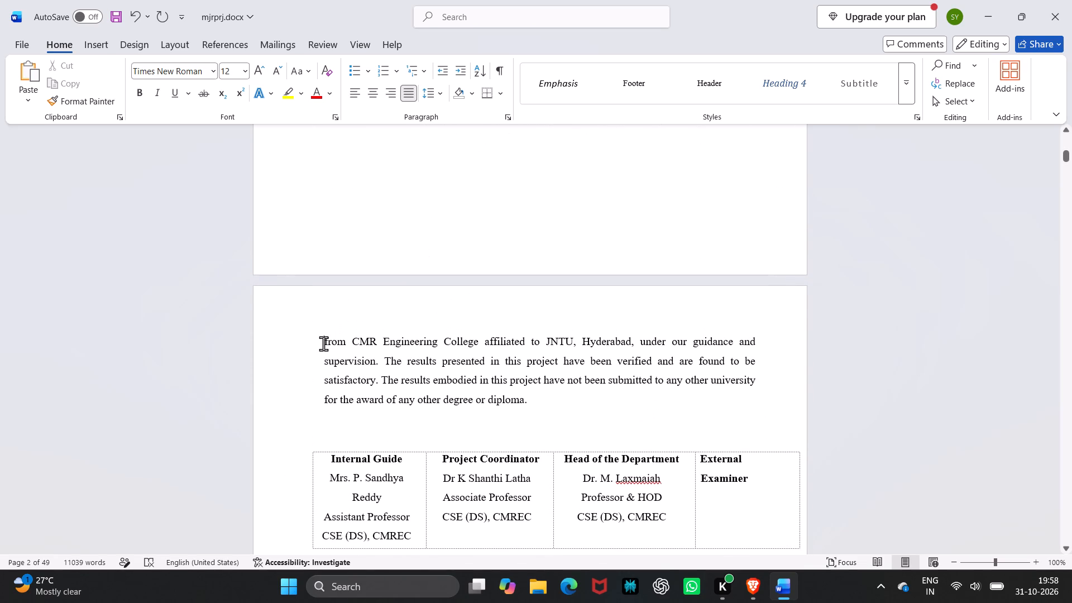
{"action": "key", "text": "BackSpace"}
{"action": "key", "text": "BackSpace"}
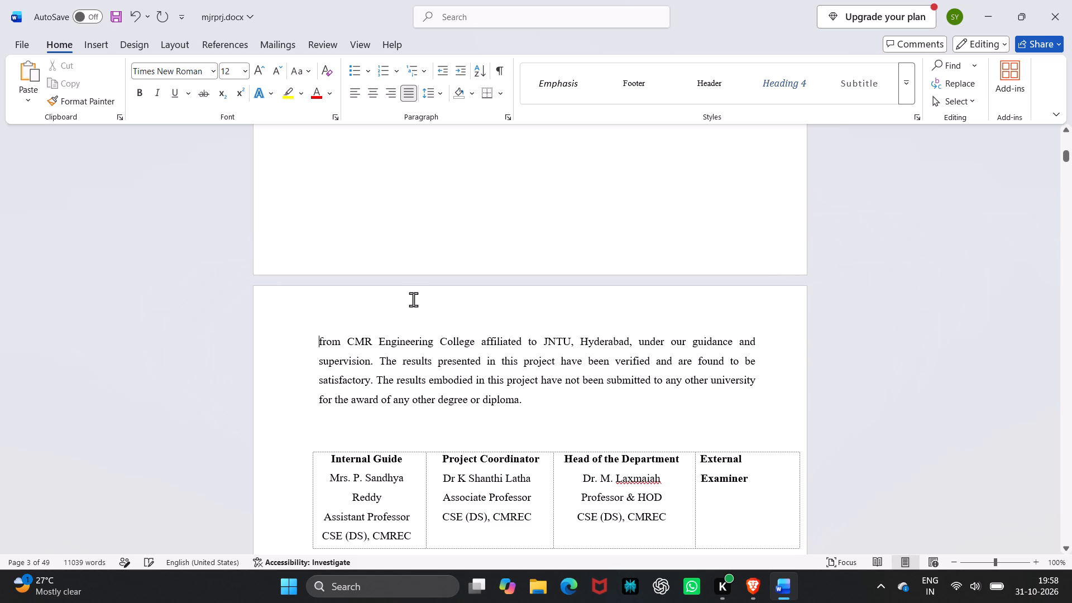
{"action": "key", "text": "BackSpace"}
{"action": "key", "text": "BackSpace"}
Undo the certificate edits one after another, back past the replacement of "Multimodal" in the project title.
{"action": "scroll", "coordinate": [413, 299], "scroll_direction": "up", "scroll_amount": 1}
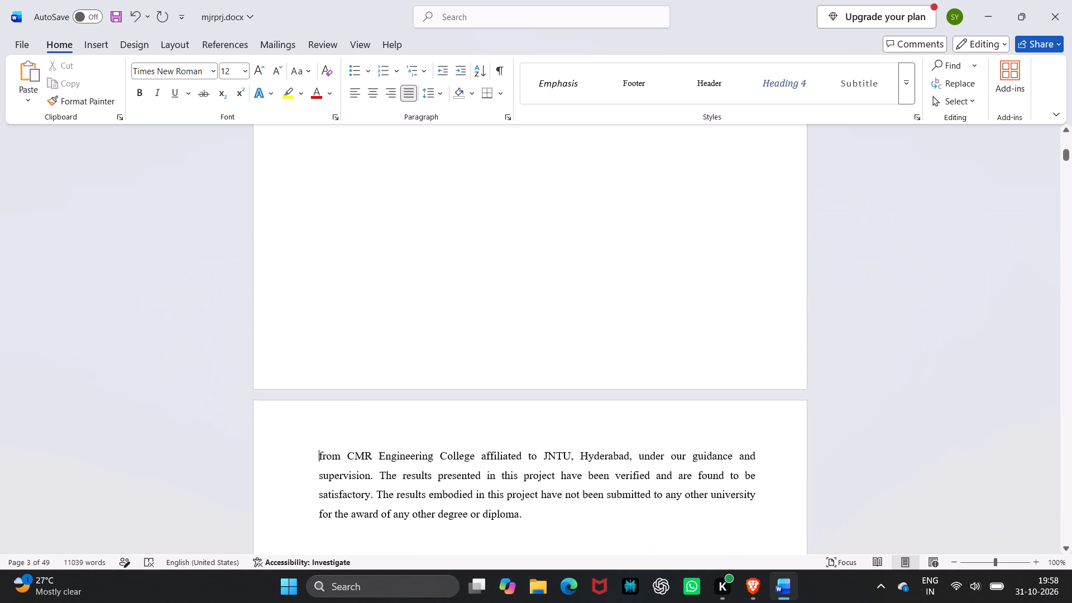
{"action": "left_click", "coordinate": [481, 241]}
{"action": "scroll", "coordinate": [481, 241], "scroll_direction": "up", "scroll_amount": 1}
{"action": "scroll", "coordinate": [474, 319], "scroll_direction": "up", "scroll_amount": 2}
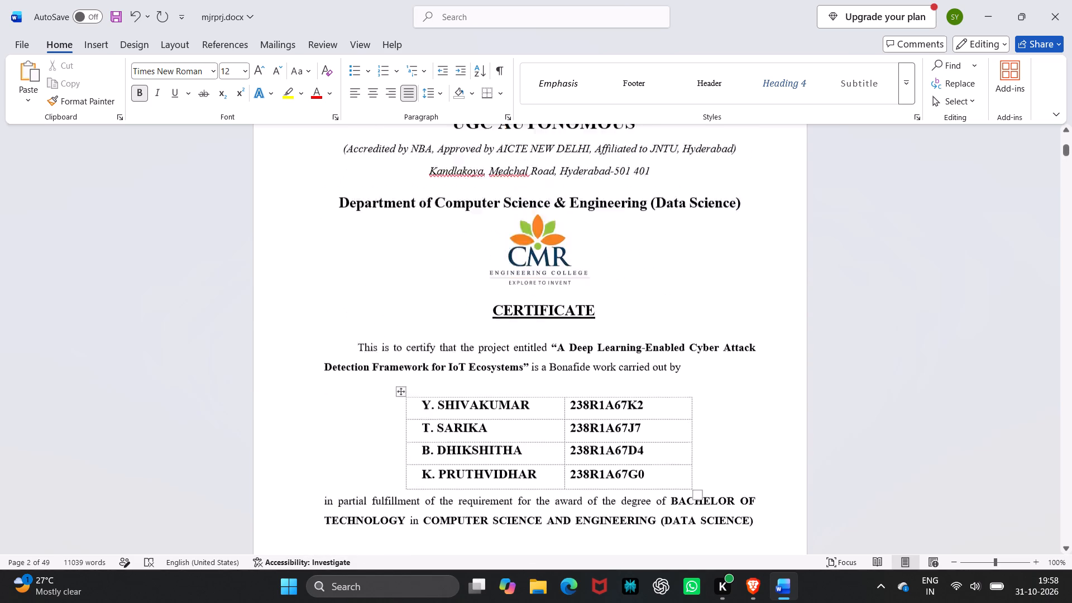
{"action": "scroll", "coordinate": [474, 319], "scroll_direction": "up", "scroll_amount": 1}
{"action": "key", "text": "ctrl+z"}
{"action": "scroll", "coordinate": [474, 319], "scroll_direction": "up", "scroll_amount": 1}
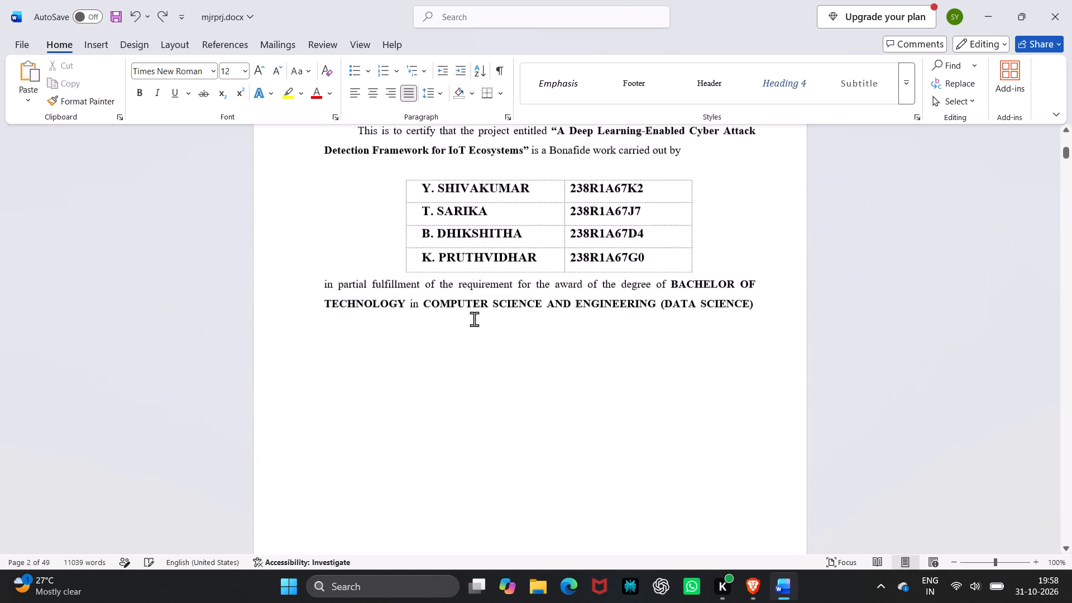
{"action": "key", "text": "ctrl+z"}
{"action": "key", "text": "ctrl+z"}
{"action": "key", "text": "ctrl+z"}
{"action": "key", "text": "ctrl+z"}
{"action": "key", "text": "ctrl+z"}
{"action": "key", "text": "ctrl+z"}
{"action": "key", "text": "ctrl+z"}
{"action": "key", "text": "ctrl+z"}
{"action": "key", "text": "ctrl+z"}
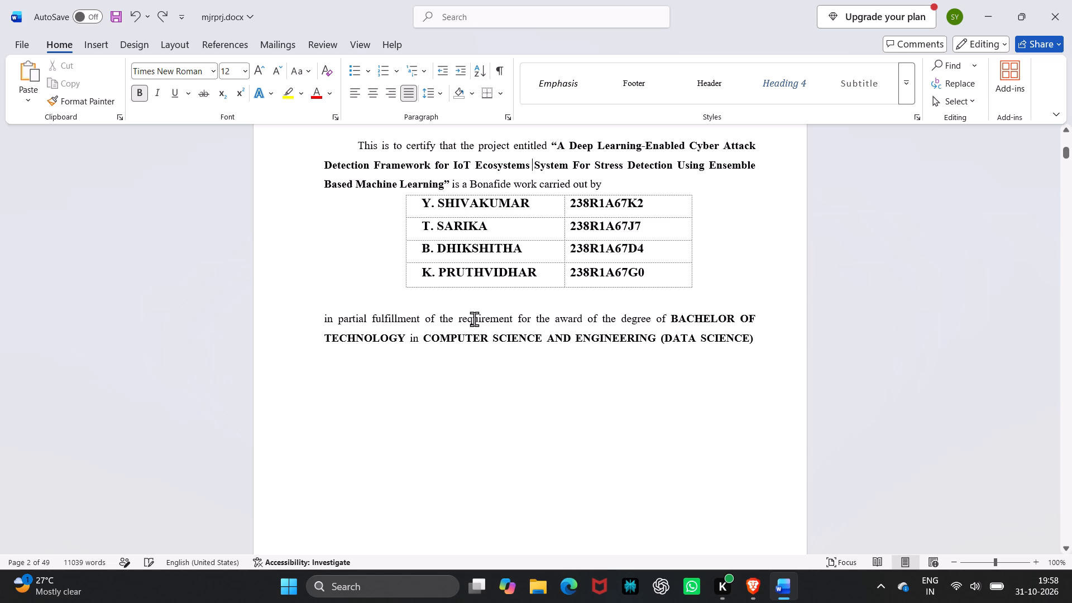
{"action": "key", "text": "ctrl+z"}
{"action": "key", "text": "ctrl+z"}
{"action": "key", "text": "ctrl+z"}
{"action": "key", "text": "ctrl+z"}
{"action": "key", "text": "ctrl+z"}
{"action": "key", "text": "ctrl+z"}
{"action": "key", "text": "ctrl+z"}
{"action": "key", "text": "ctrl+z"}
{"action": "key", "text": "ctrl+z"}
{"action": "key", "text": "ctrl+z"}
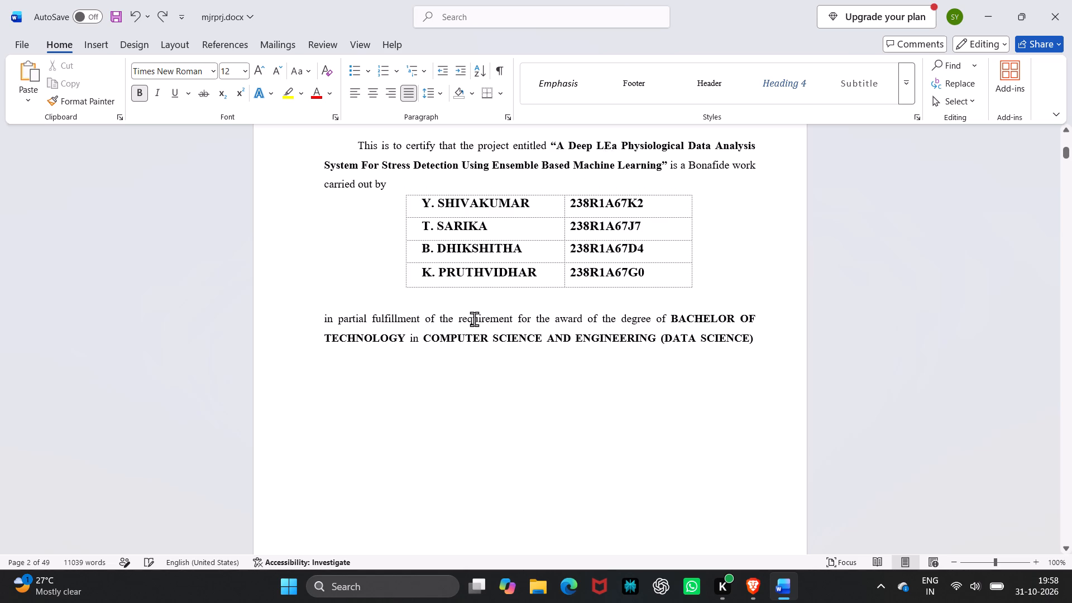
{"action": "key", "text": "ctrl+z"}
{"action": "key", "text": "ctrl+z"}
{"action": "key", "text": "ctrl+z"}
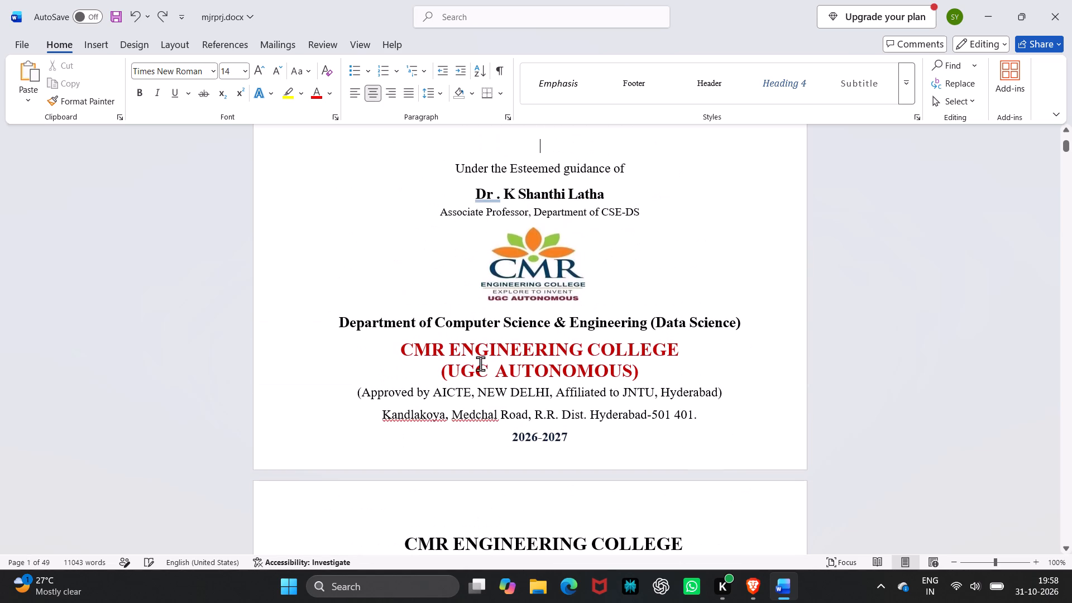
Check the cover and certificate pages while undoing all remaining edits back to the document's last saved state.
{"action": "scroll", "coordinate": [480, 363], "scroll_direction": "up", "scroll_amount": 7}
{"action": "scroll", "coordinate": [480, 363], "scroll_direction": "down", "scroll_amount": 6}
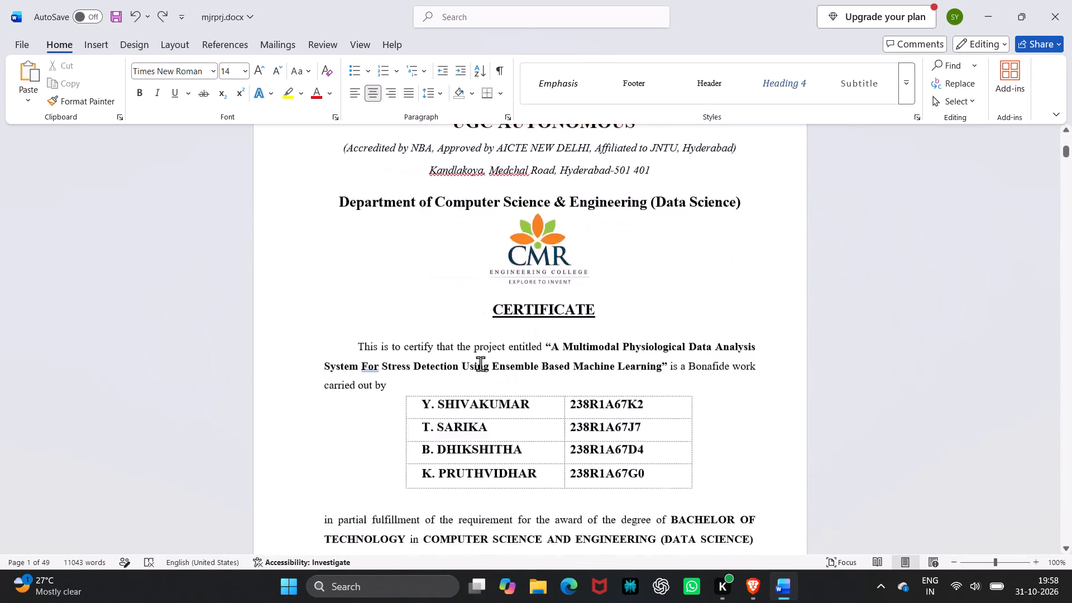
{"action": "scroll", "coordinate": [480, 363], "scroll_direction": "down", "scroll_amount": 3}
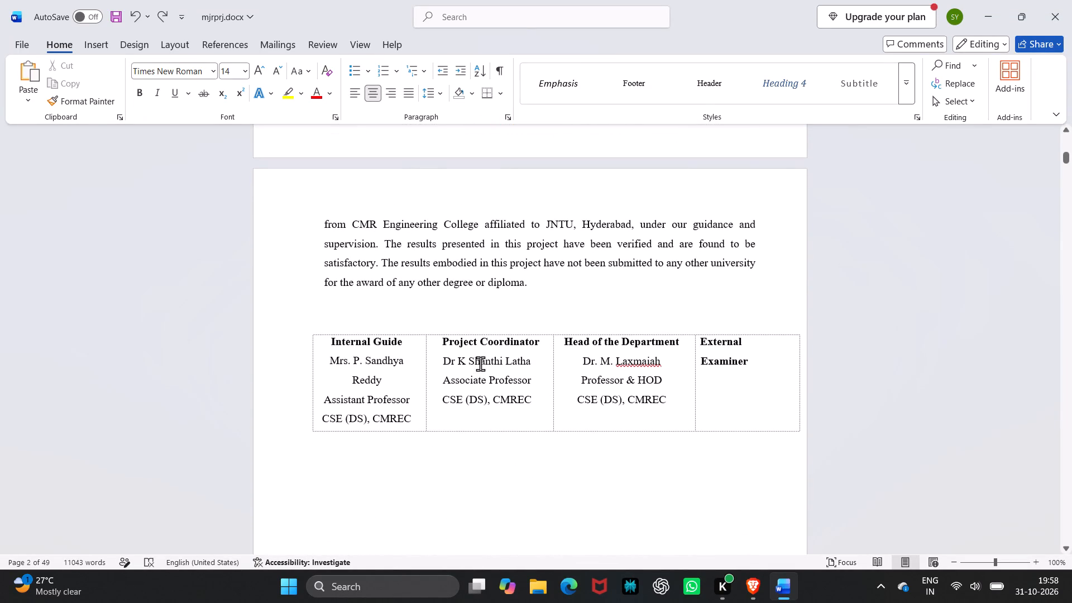
{"action": "key", "text": "ctrl+z"}
{"action": "scroll", "coordinate": [480, 363], "scroll_direction": "up", "scroll_amount": 7}
{"action": "scroll", "coordinate": [480, 363], "scroll_direction": "down", "scroll_amount": 5}
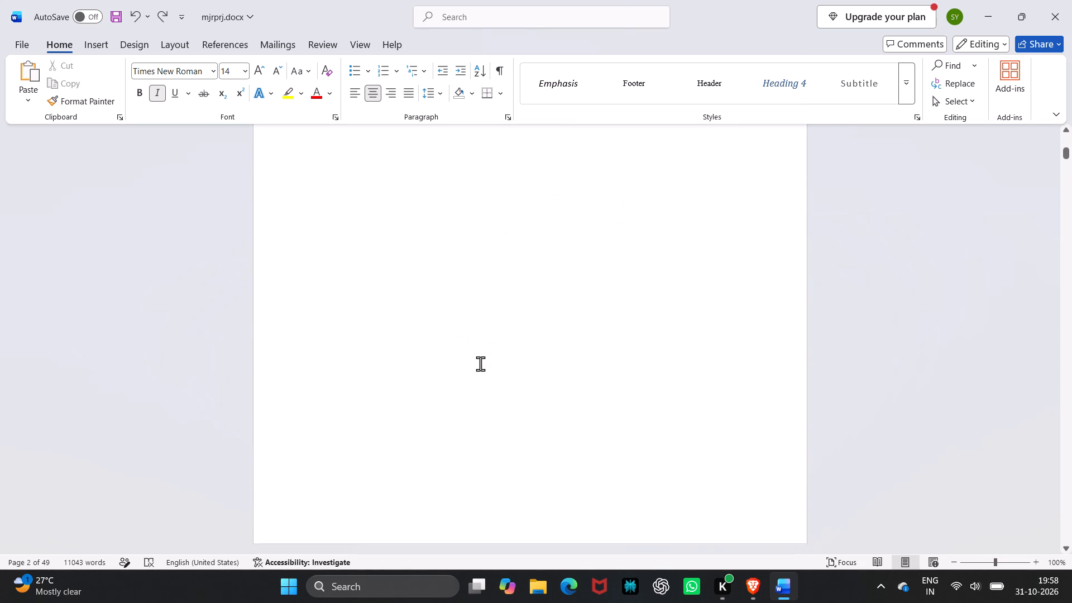
{"action": "scroll", "coordinate": [480, 363], "scroll_direction": "down", "scroll_amount": 1}
{"action": "key", "text": "ctrl+z"}
{"action": "scroll", "coordinate": [480, 363], "scroll_direction": "up", "scroll_amount": 1}
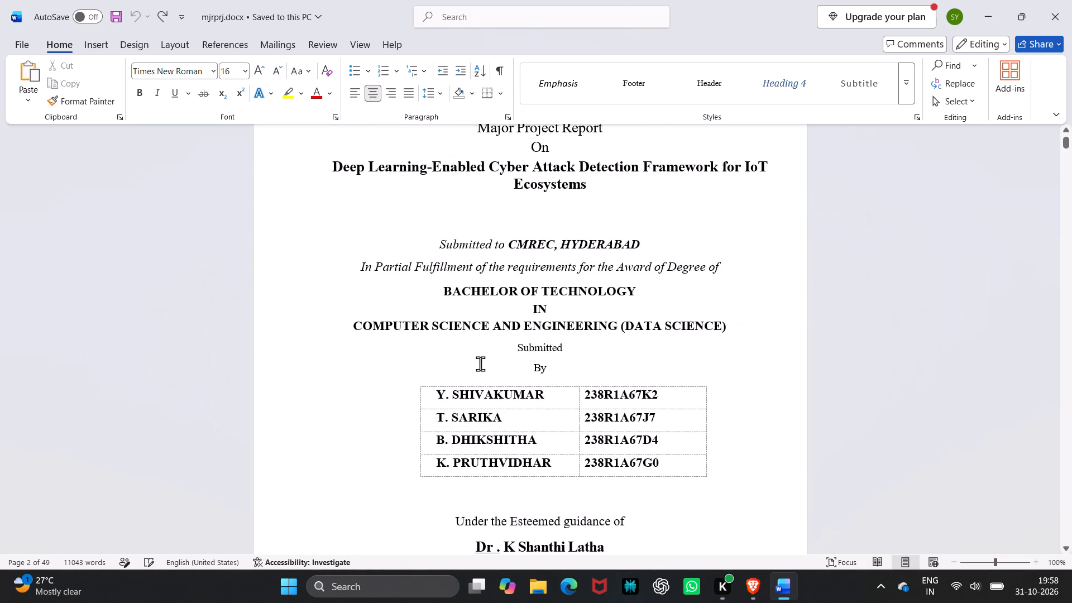
{"action": "scroll", "coordinate": [480, 363], "scroll_direction": "up", "scroll_amount": 1}
{"action": "scroll", "coordinate": [480, 363], "scroll_direction": "down", "scroll_amount": 6}
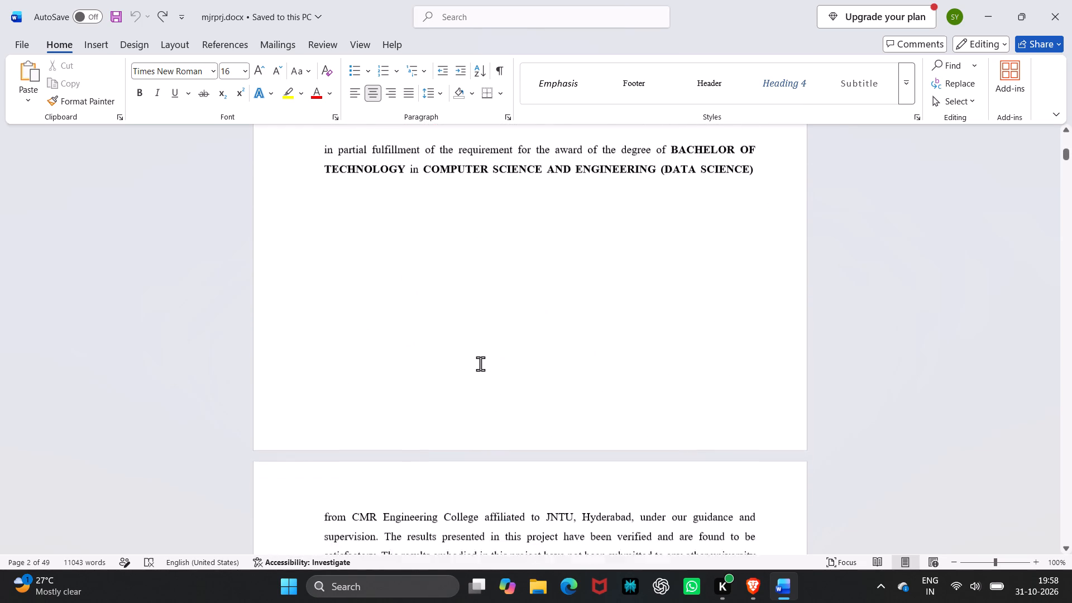
{"action": "scroll", "coordinate": [480, 363], "scroll_direction": "down", "scroll_amount": 1}
{"action": "key", "text": "ctrl+z"}
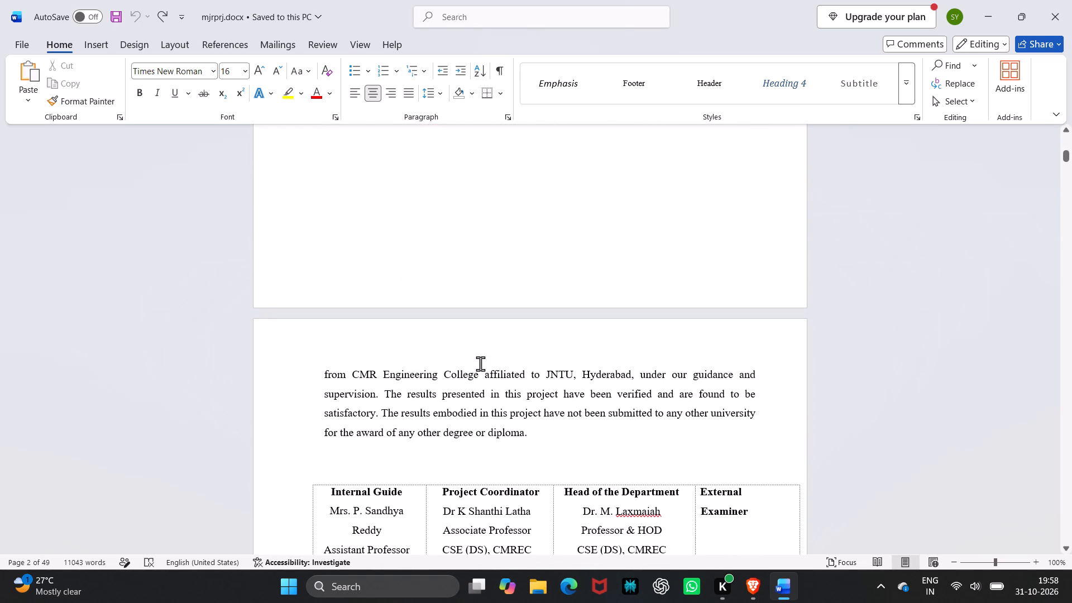
{"action": "key", "text": "ctrl+z"}
{"action": "key", "text": "ctrl+z"}
{"action": "key", "text": "ctrl+z"}
Examine the layout of the cover, certificate, signature table, declaration and acknowledgment pages.
{"action": "scroll", "coordinate": [480, 363], "scroll_direction": "down", "scroll_amount": 3}
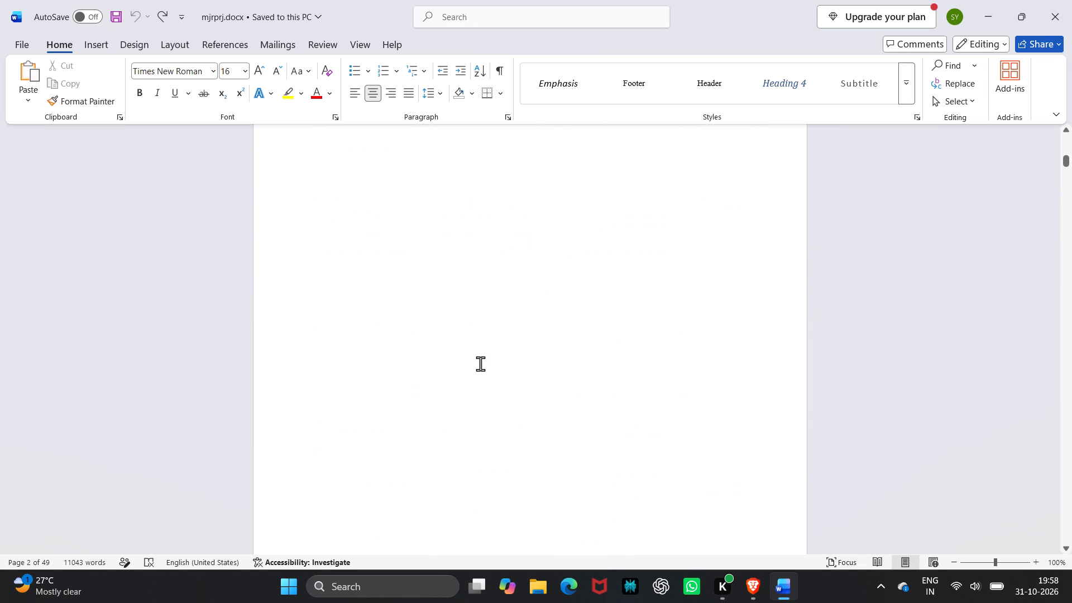
{"action": "scroll", "coordinate": [480, 363], "scroll_direction": "down", "scroll_amount": 2}
{"action": "scroll", "coordinate": [480, 363], "scroll_direction": "up", "scroll_amount": 2}
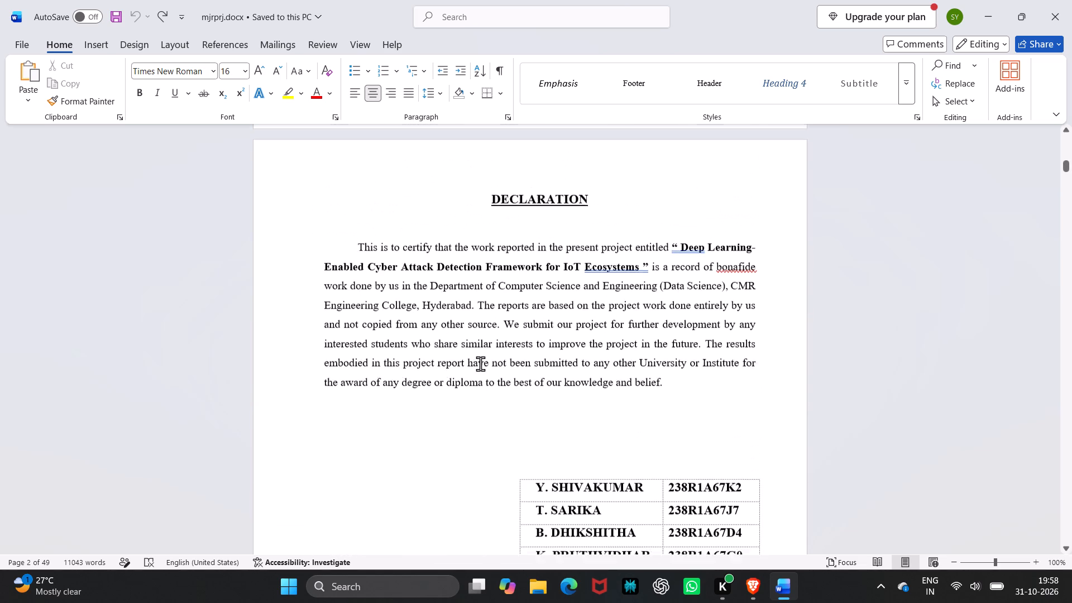
{"action": "scroll", "coordinate": [480, 363], "scroll_direction": "down", "scroll_amount": 2}
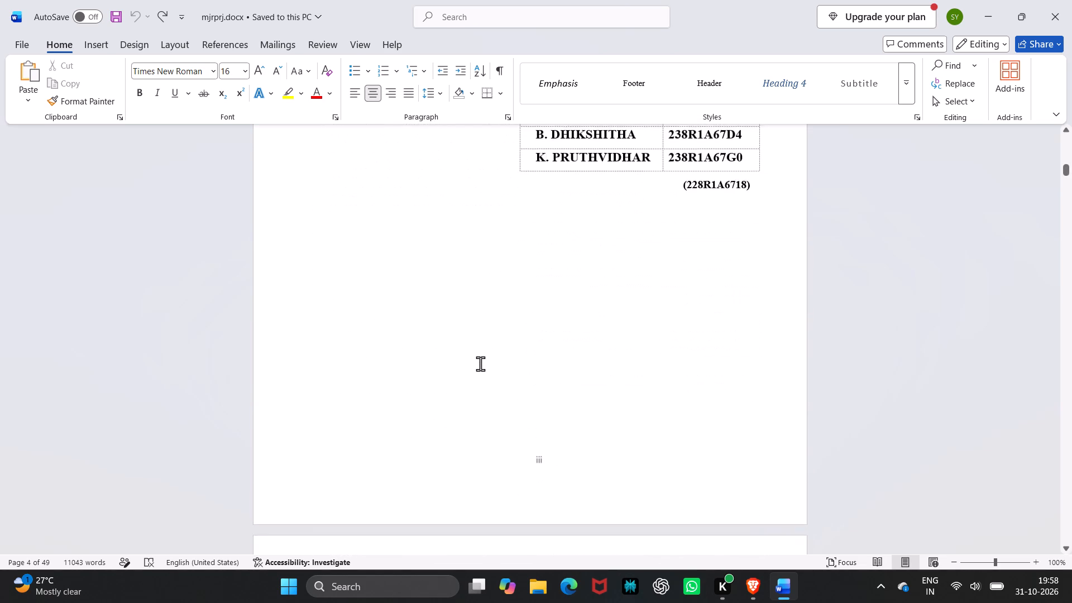
{"action": "scroll", "coordinate": [480, 363], "scroll_direction": "down", "scroll_amount": 2}
{"action": "scroll", "coordinate": [480, 363], "scroll_direction": "up", "scroll_amount": 1}
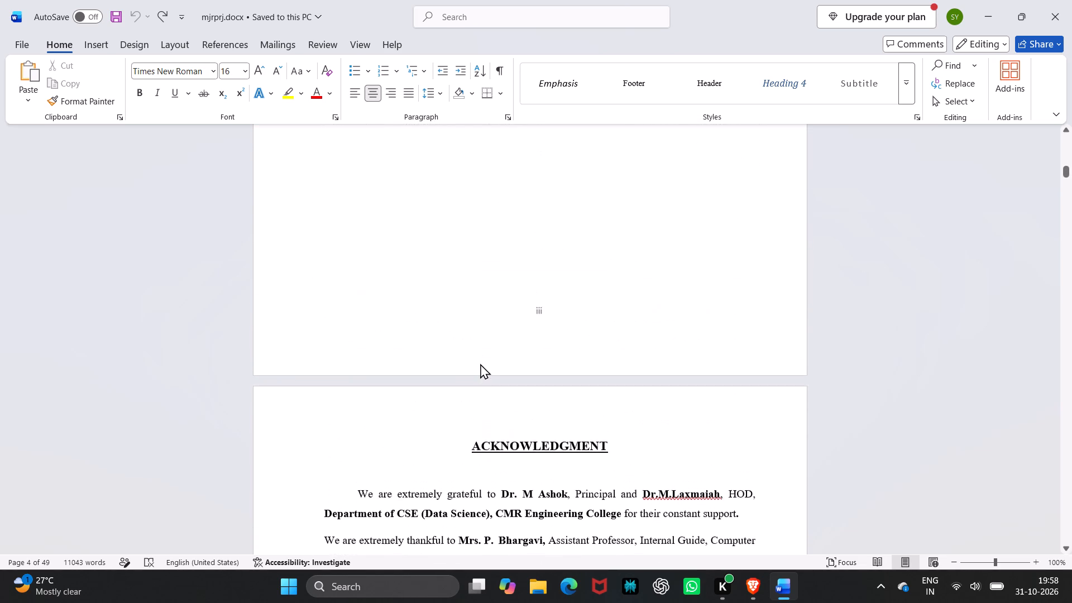
{"action": "scroll", "coordinate": [480, 363], "scroll_direction": "up", "scroll_amount": 4}
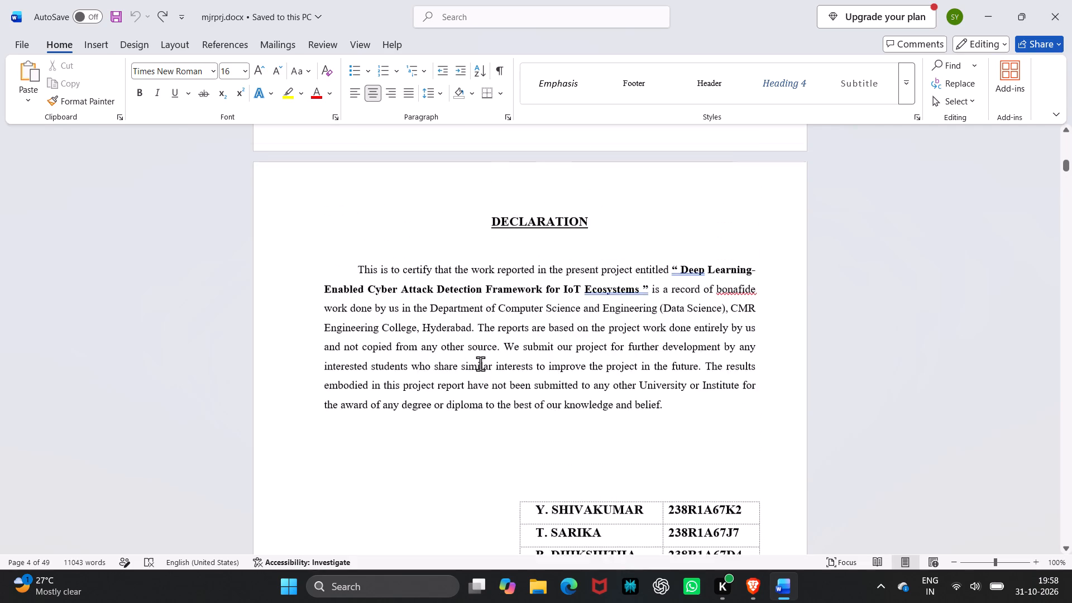
{"action": "scroll", "coordinate": [480, 363], "scroll_direction": "up", "scroll_amount": 3}
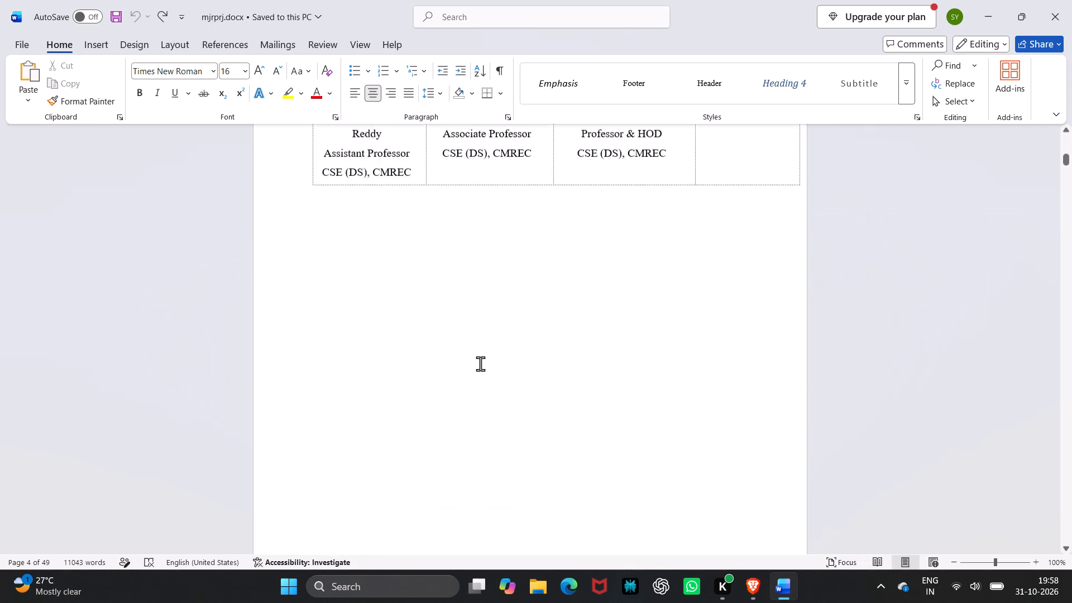
{"action": "scroll", "coordinate": [480, 363], "scroll_direction": "up", "scroll_amount": 4}
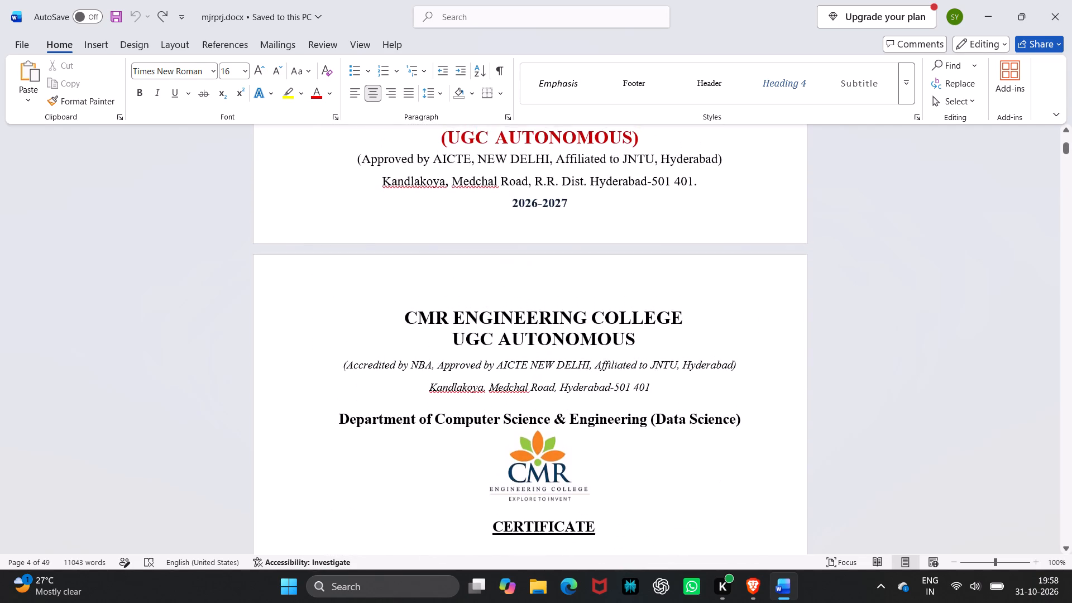
{"action": "scroll", "coordinate": [480, 363], "scroll_direction": "up", "scroll_amount": 6}
{"action": "scroll", "coordinate": [480, 363], "scroll_direction": "down", "scroll_amount": 2}
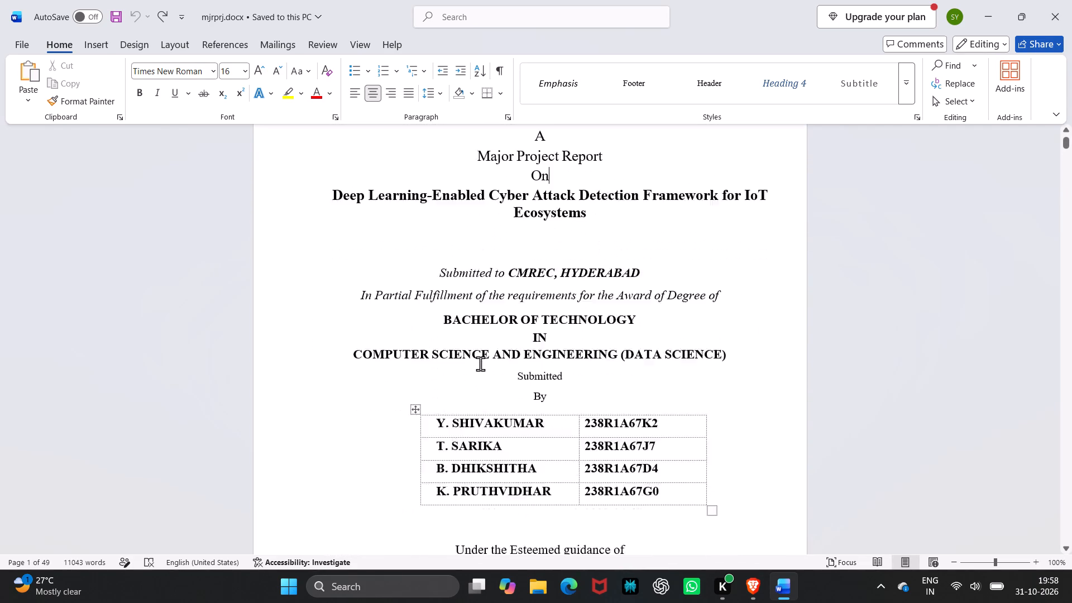
{"action": "scroll", "coordinate": [480, 363], "scroll_direction": "down", "scroll_amount": 6}
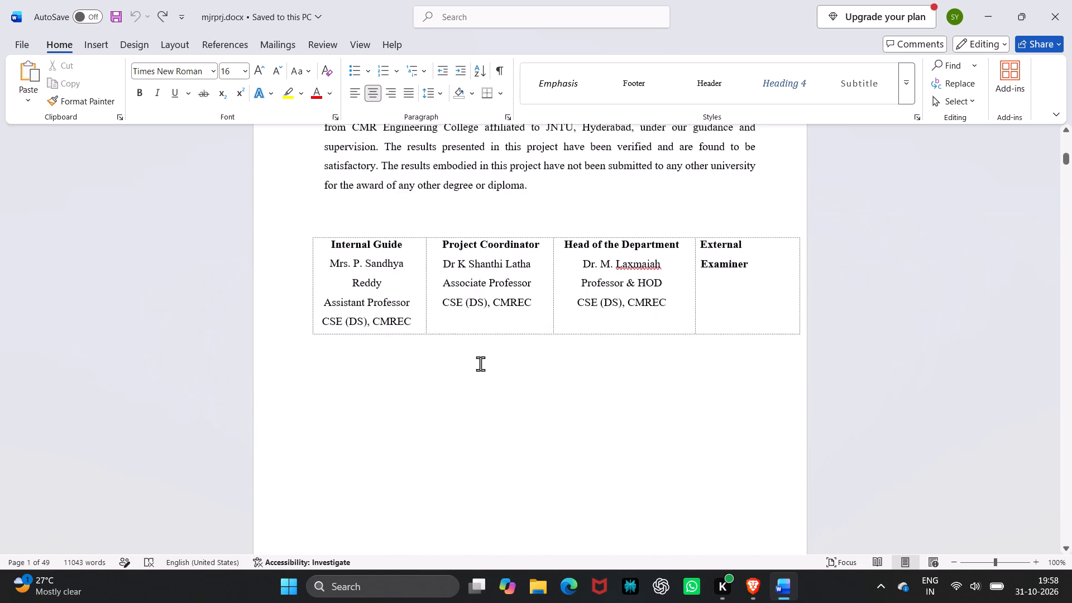
{"action": "scroll", "coordinate": [480, 363], "scroll_direction": "down", "scroll_amount": 1}
Insert a blank line after "On" above the project title on the cover page.
{"action": "scroll", "coordinate": [480, 363], "scroll_direction": "up", "scroll_amount": 4}
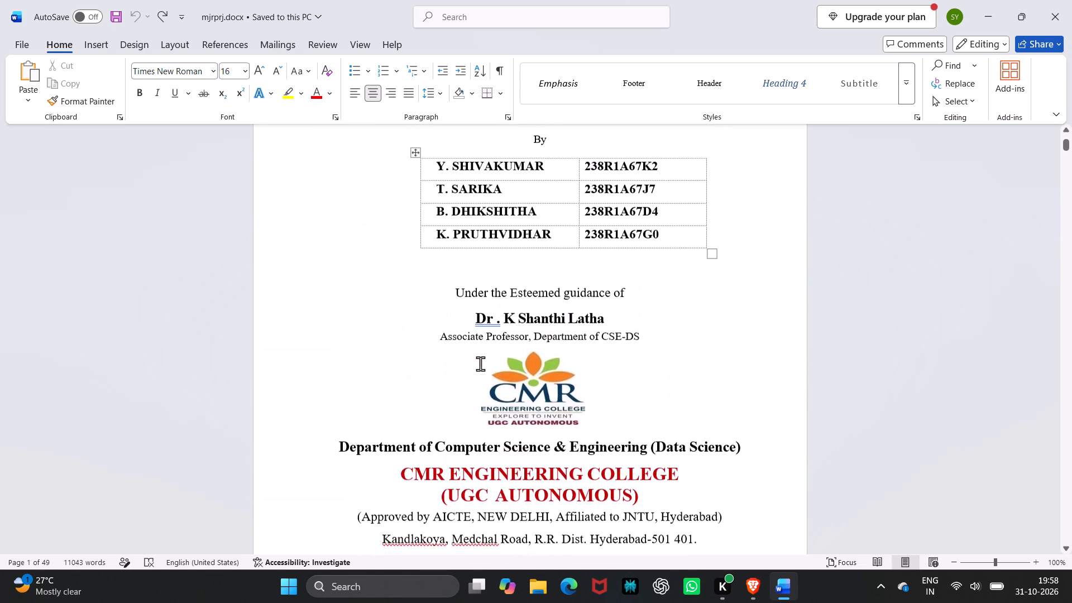
{"action": "scroll", "coordinate": [480, 363], "scroll_direction": "up", "scroll_amount": 2}
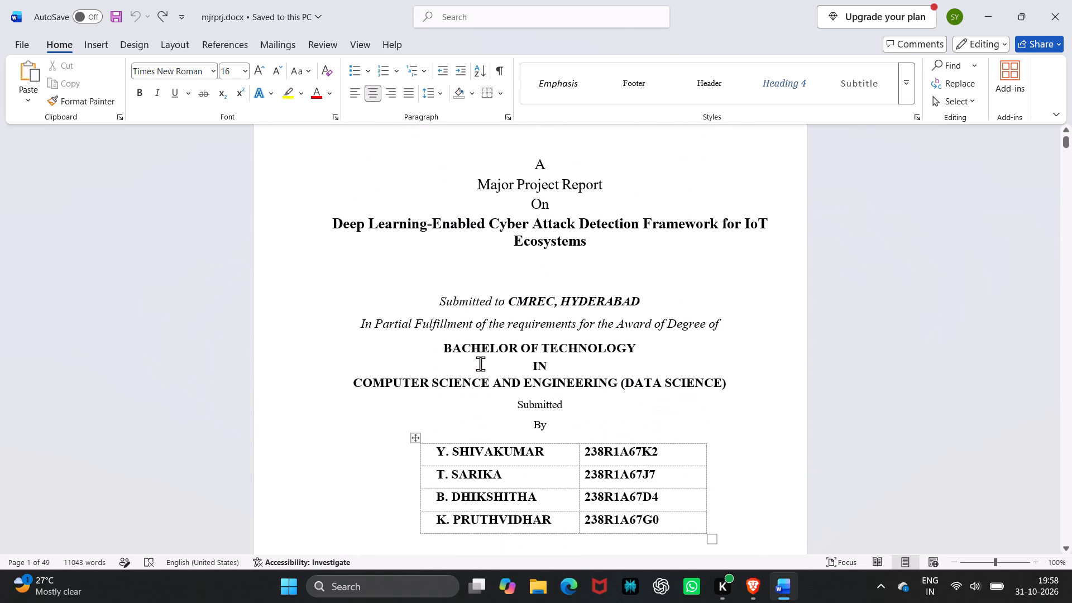
{"action": "left_click", "coordinate": [576, 203]}
{"action": "key", "text": "Return"}
{"action": "scroll", "coordinate": [575, 332], "scroll_direction": "down", "scroll_amount": 1}
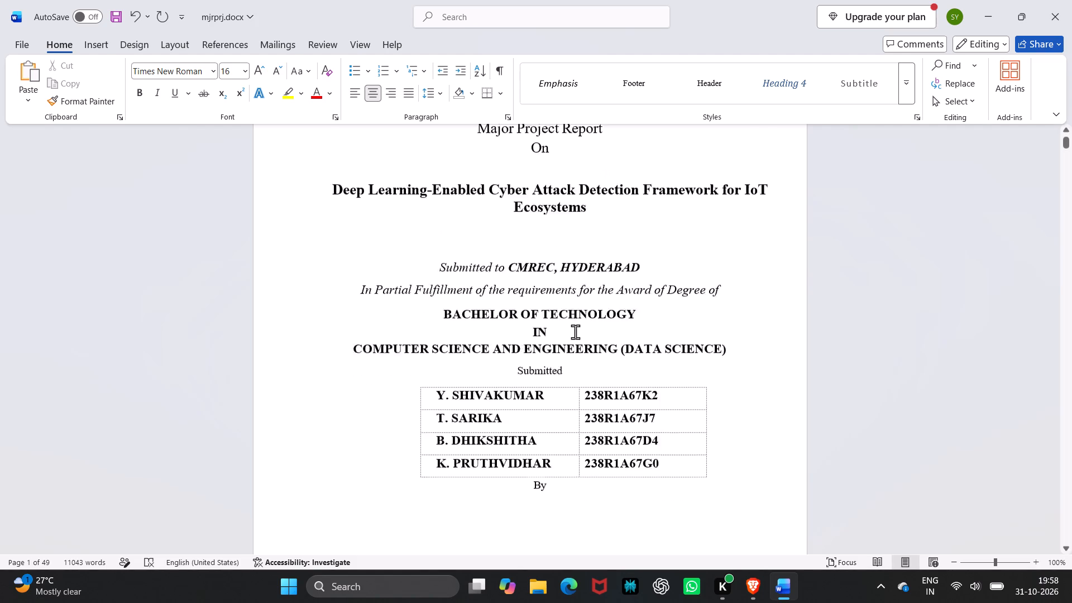
Remove the blank line above "Submitted to CMREC, HYDERABAD" on the cover page.
{"action": "scroll", "coordinate": [575, 332], "scroll_direction": "down", "scroll_amount": 1}
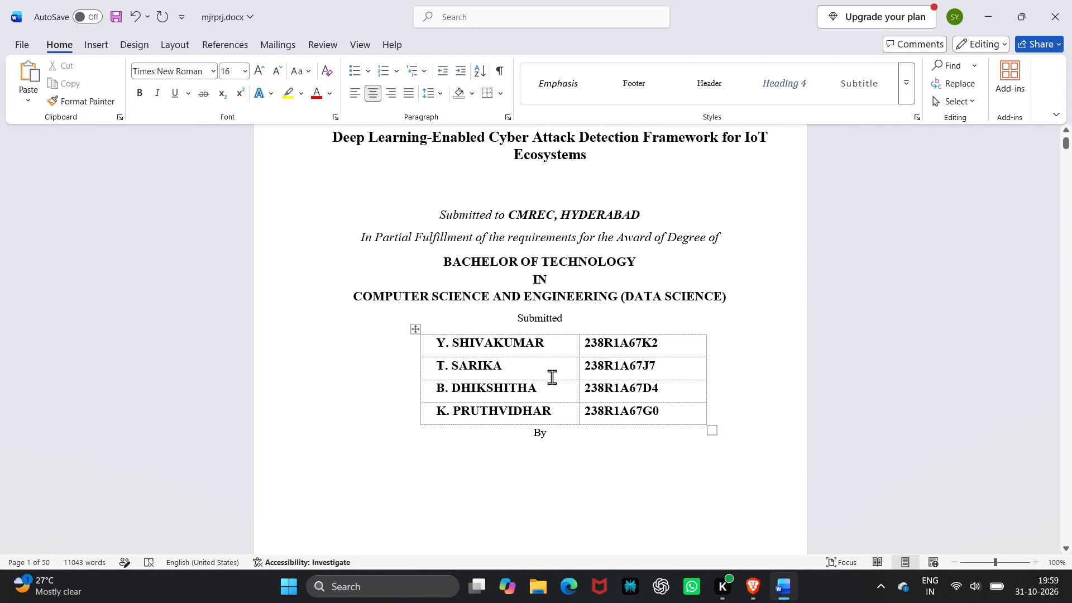
{"action": "left_click", "coordinate": [567, 187]}
{"action": "key", "text": "BackSpace"}
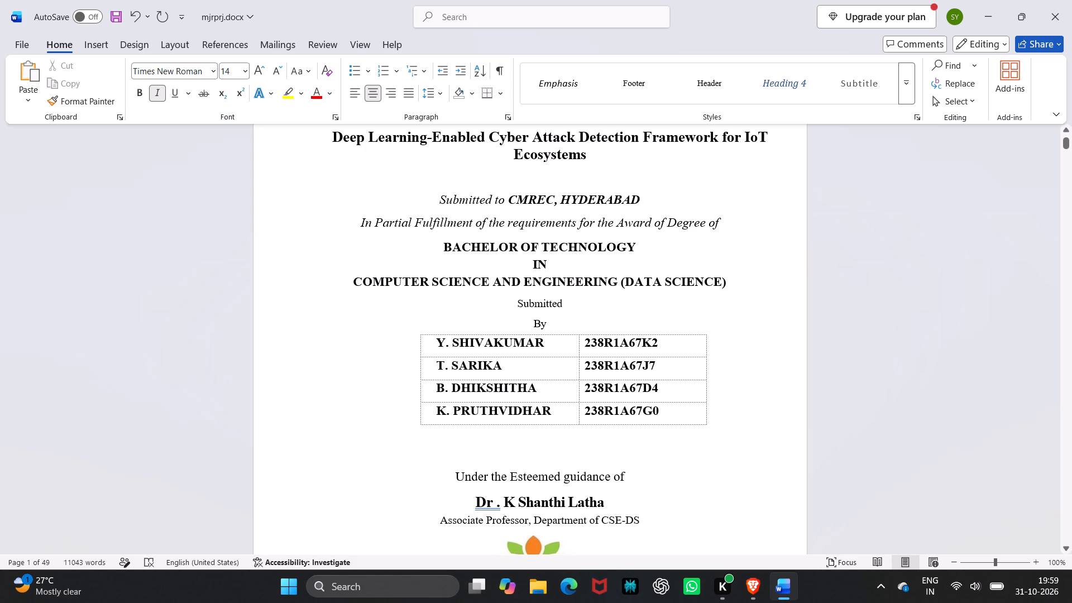
Check the certificate page layout and place the cursor after "(DATA SCIENCE)" at the end of the degree paragraph.
{"action": "scroll", "coordinate": [526, 319], "scroll_direction": "down", "scroll_amount": 4}
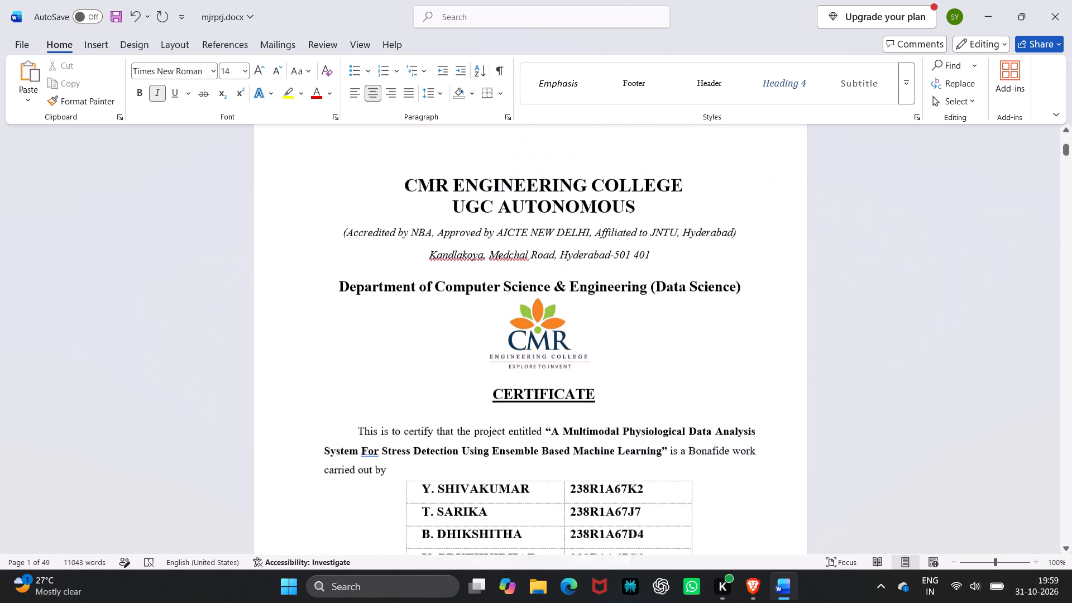
{"action": "scroll", "coordinate": [526, 319], "scroll_direction": "down", "scroll_amount": 3}
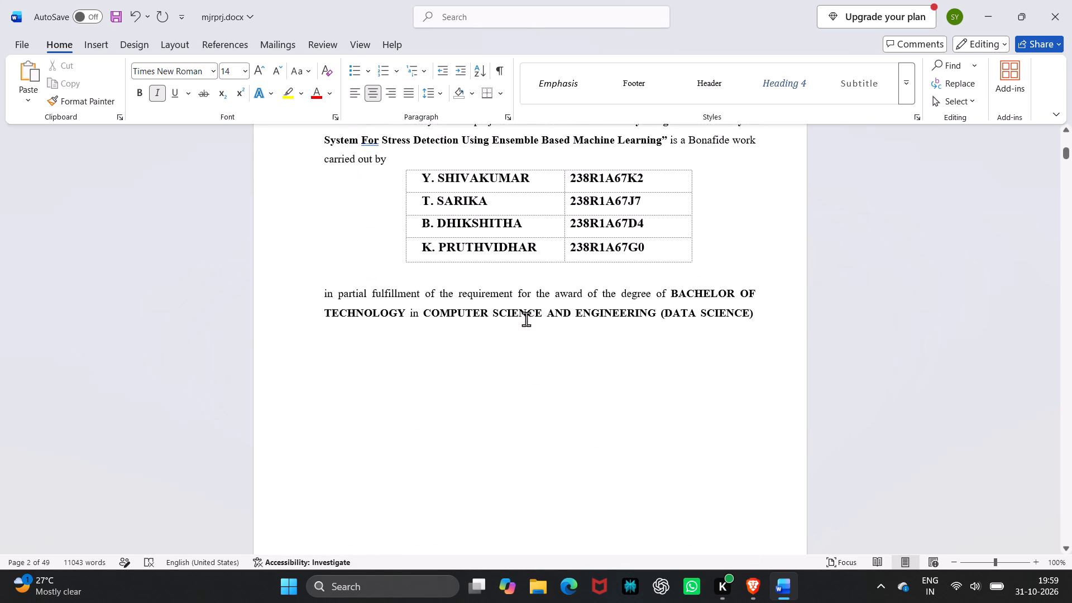
{"action": "left_click", "coordinate": [608, 325]}
{"action": "left_click", "coordinate": [624, 362]}
{"action": "left_click", "coordinate": [756, 314]}
Switch to WhatsApp.
{"action": "left_click", "coordinate": [691, 578]}
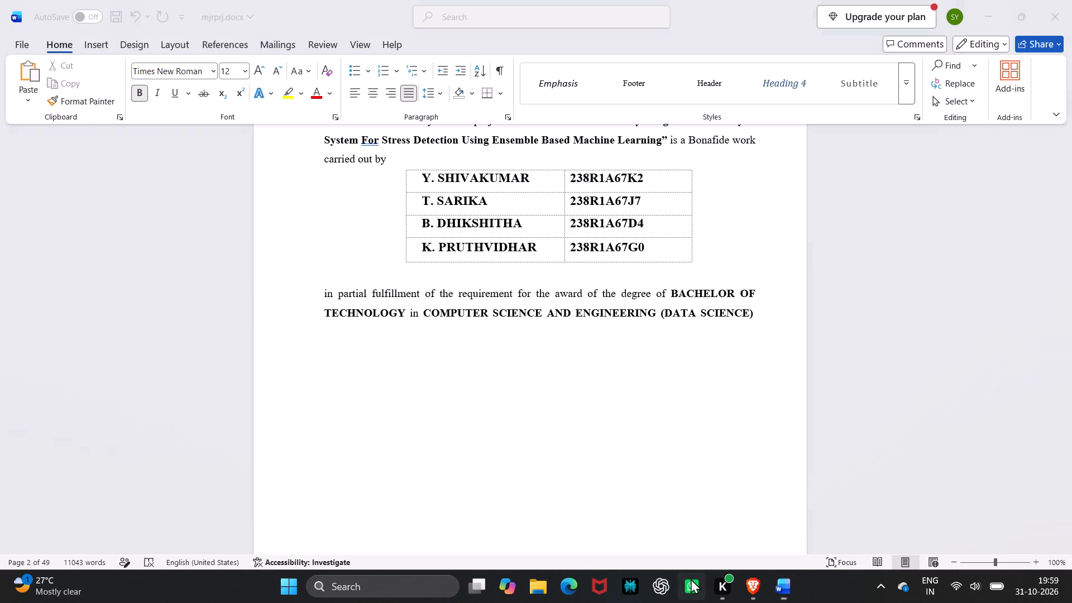
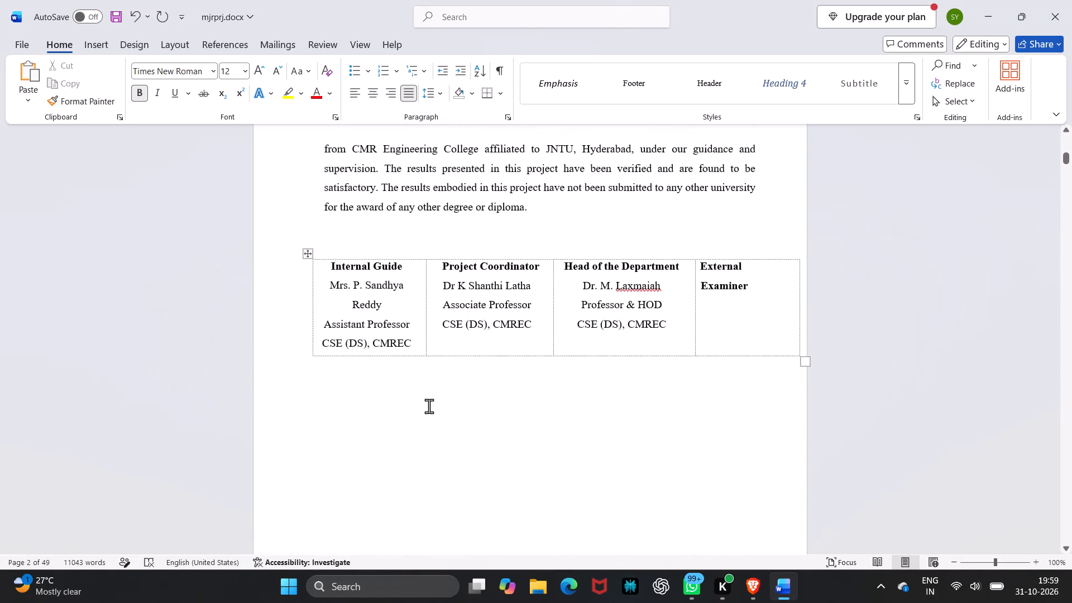
Review the report from the certificate's signature table through the declaration page's student names and roll numbers.
{"action": "scroll", "coordinate": [429, 406], "scroll_direction": "down", "scroll_amount": 4}
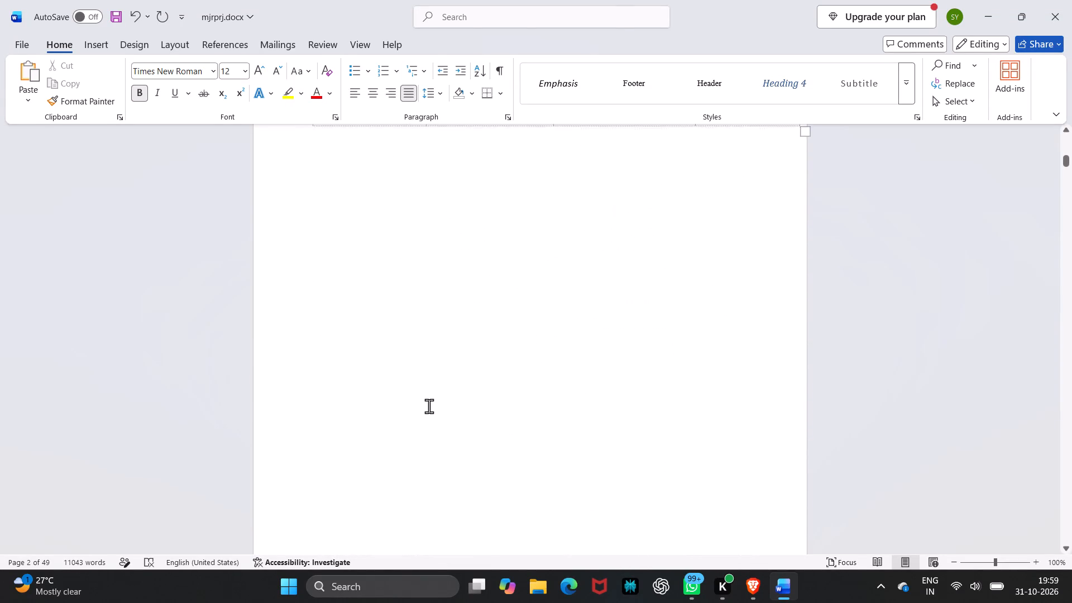
{"action": "scroll", "coordinate": [429, 406], "scroll_direction": "down", "scroll_amount": 3}
{"action": "scroll", "coordinate": [429, 406], "scroll_direction": "up", "scroll_amount": 1}
{"action": "scroll", "coordinate": [429, 406], "scroll_direction": "down", "scroll_amount": 1}
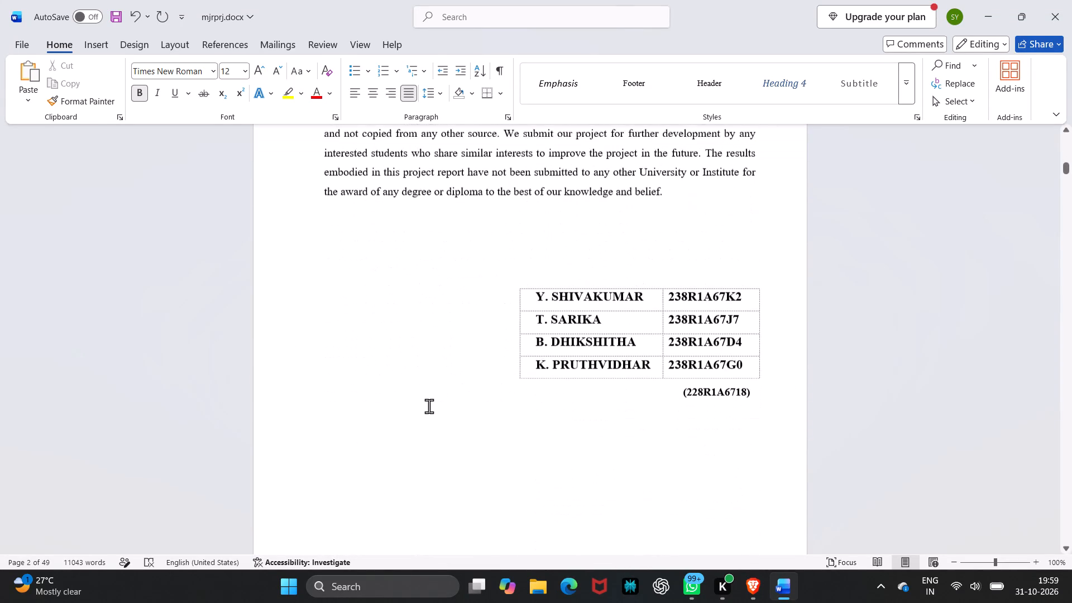
{"action": "scroll", "coordinate": [429, 406], "scroll_direction": "down", "scroll_amount": 1}
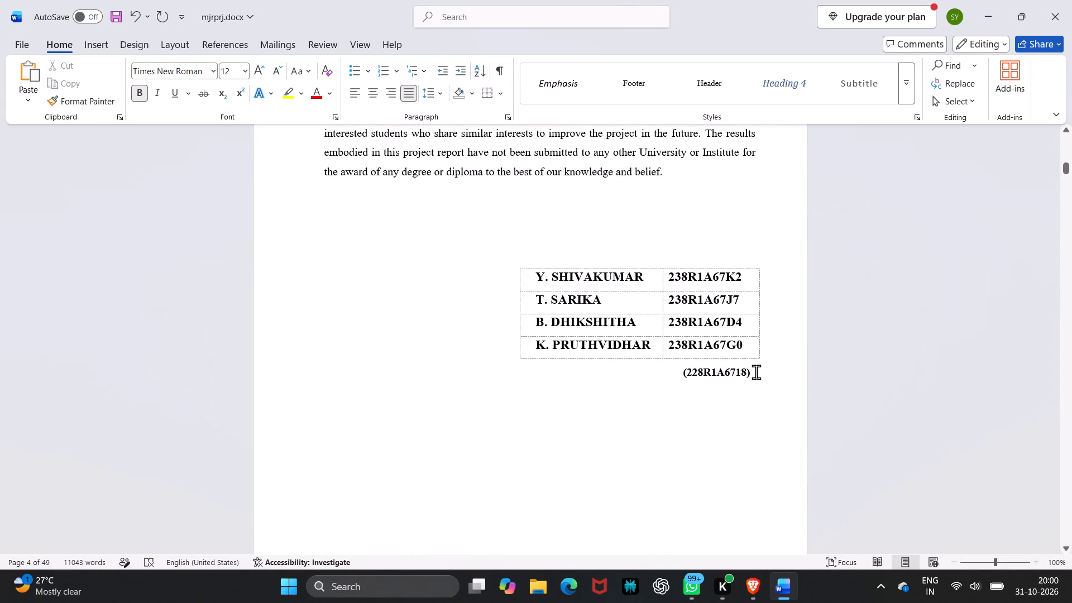
Delete the leftover bracketed roll number below the student table on the declaration page.
{"action": "left_click_drag", "start_coordinate": [756, 372], "coordinate": [683, 372]}
{"action": "key", "text": "BackSpace"}
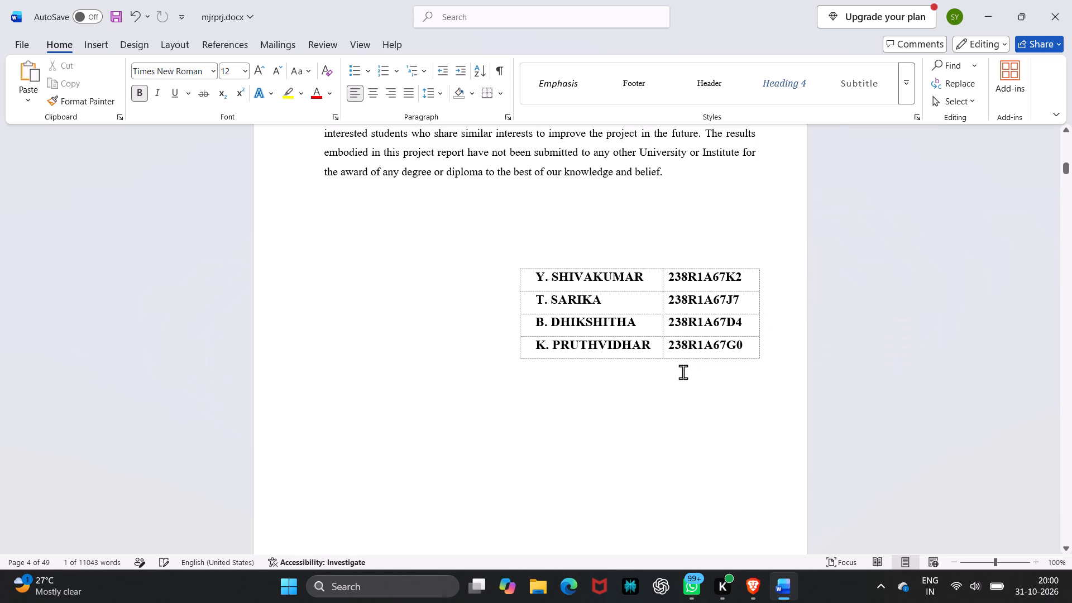
Review the declaration text, the acknowledgment page with its student table, and the abstract.
{"action": "scroll", "coordinate": [609, 364], "scroll_direction": "up", "scroll_amount": 3}
{"action": "scroll", "coordinate": [609, 364], "scroll_direction": "down", "scroll_amount": 4}
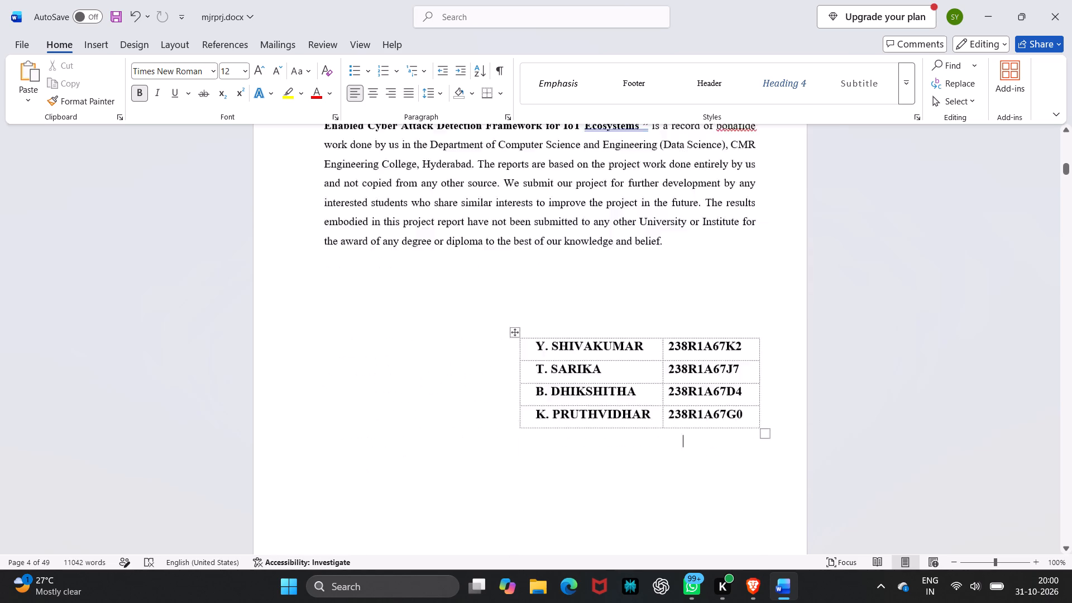
{"action": "scroll", "coordinate": [609, 364], "scroll_direction": "down", "scroll_amount": 1}
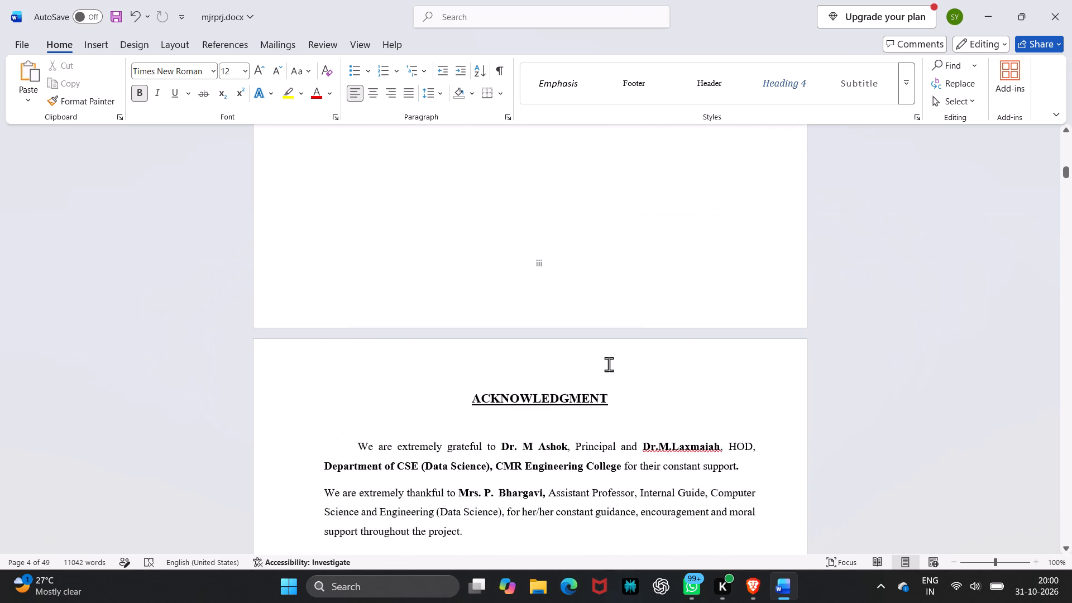
{"action": "scroll", "coordinate": [609, 364], "scroll_direction": "down", "scroll_amount": 3}
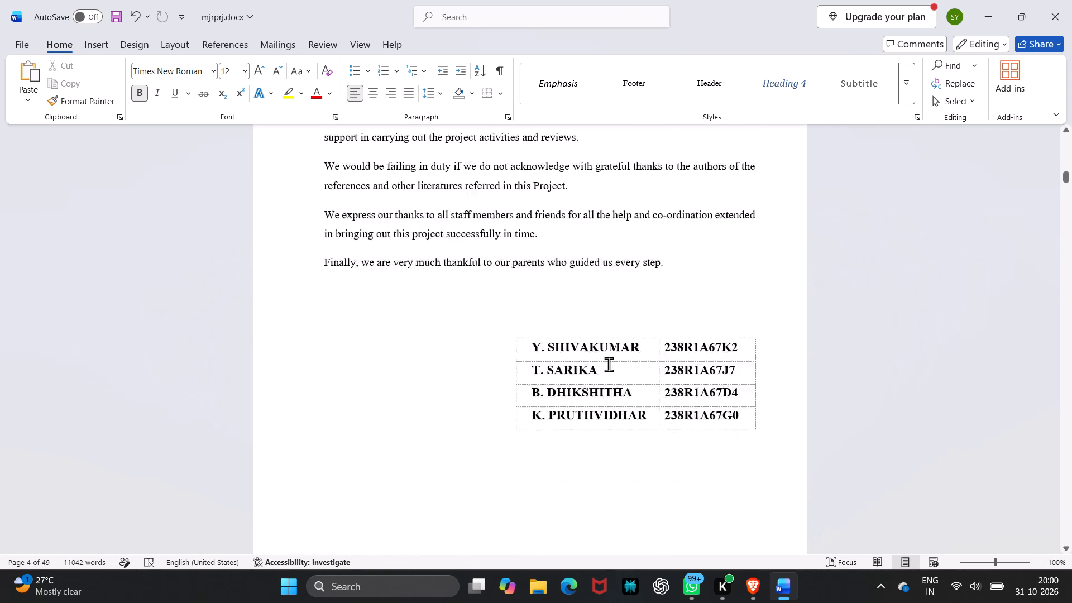
{"action": "scroll", "coordinate": [609, 364], "scroll_direction": "down", "scroll_amount": 5}
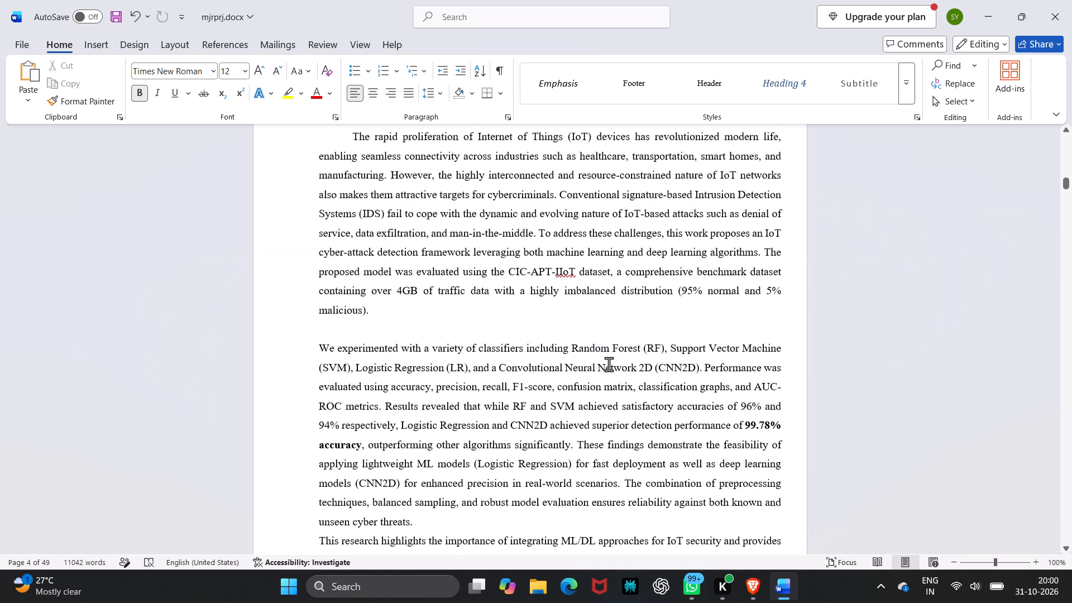
Return to the certificate page and examine its project title, student table and degree paragraph, placing the cursor beside the table.
{"action": "scroll", "coordinate": [609, 364], "scroll_direction": "up", "scroll_amount": 5}
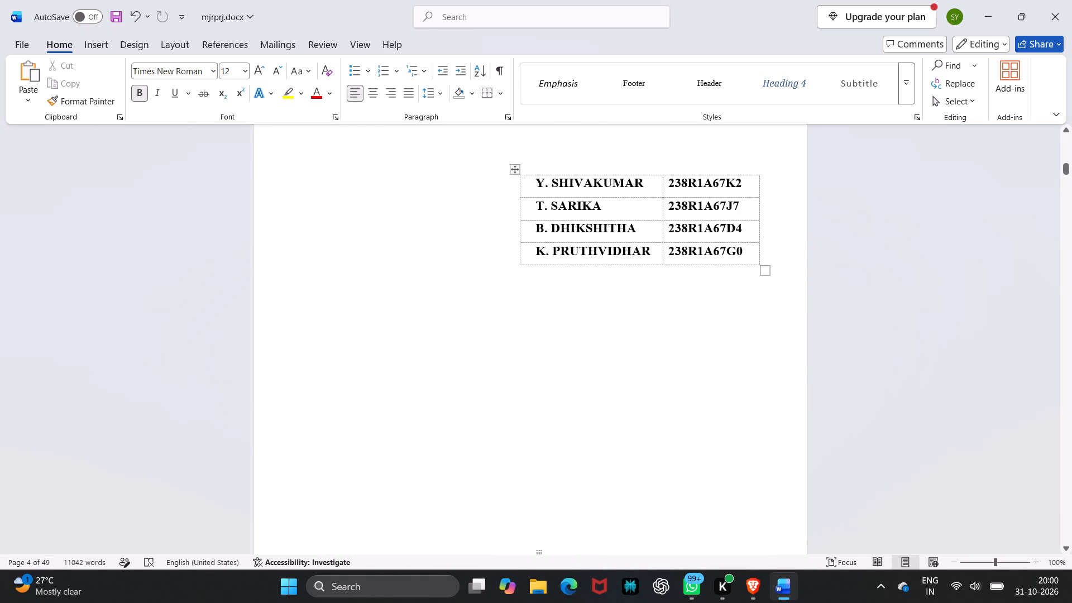
{"action": "scroll", "coordinate": [609, 364], "scroll_direction": "up", "scroll_amount": 3}
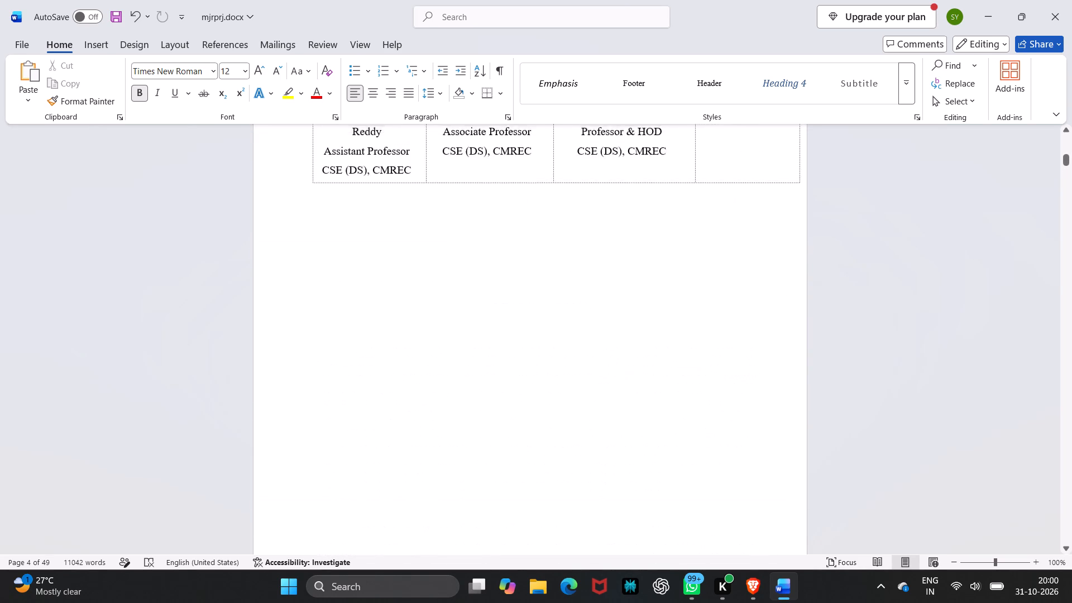
{"action": "scroll", "coordinate": [609, 364], "scroll_direction": "up", "scroll_amount": 2}
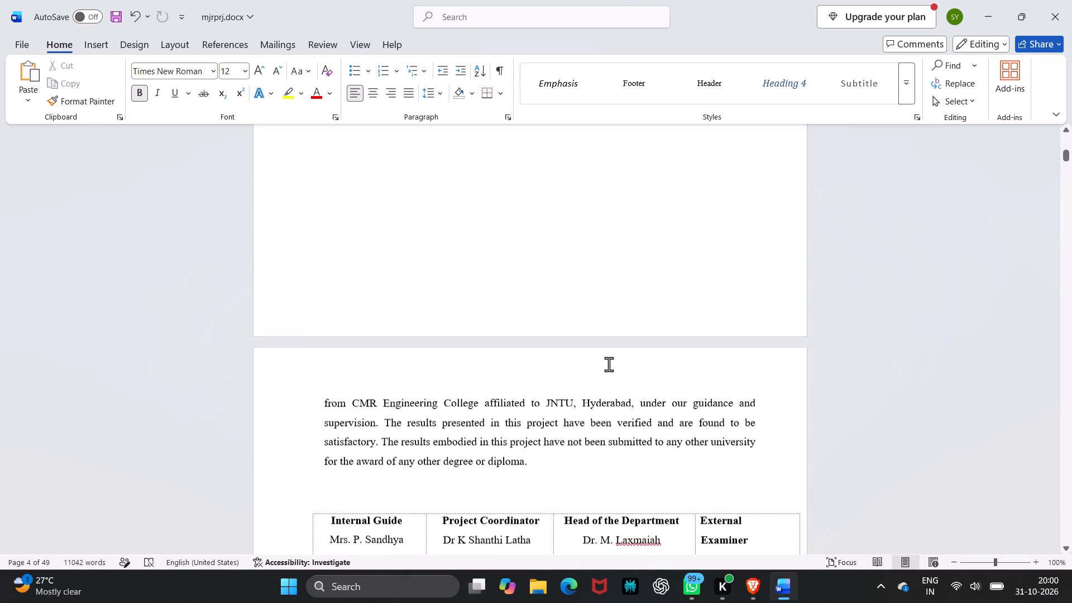
{"action": "scroll", "coordinate": [609, 364], "scroll_direction": "up", "scroll_amount": 2}
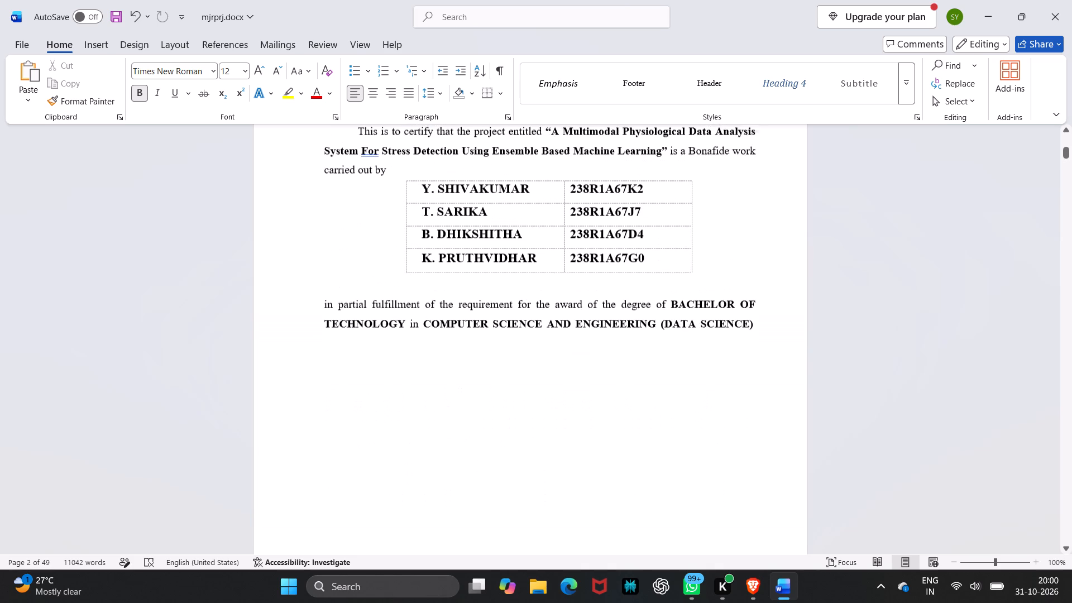
{"action": "scroll", "coordinate": [609, 364], "scroll_direction": "down", "scroll_amount": 1}
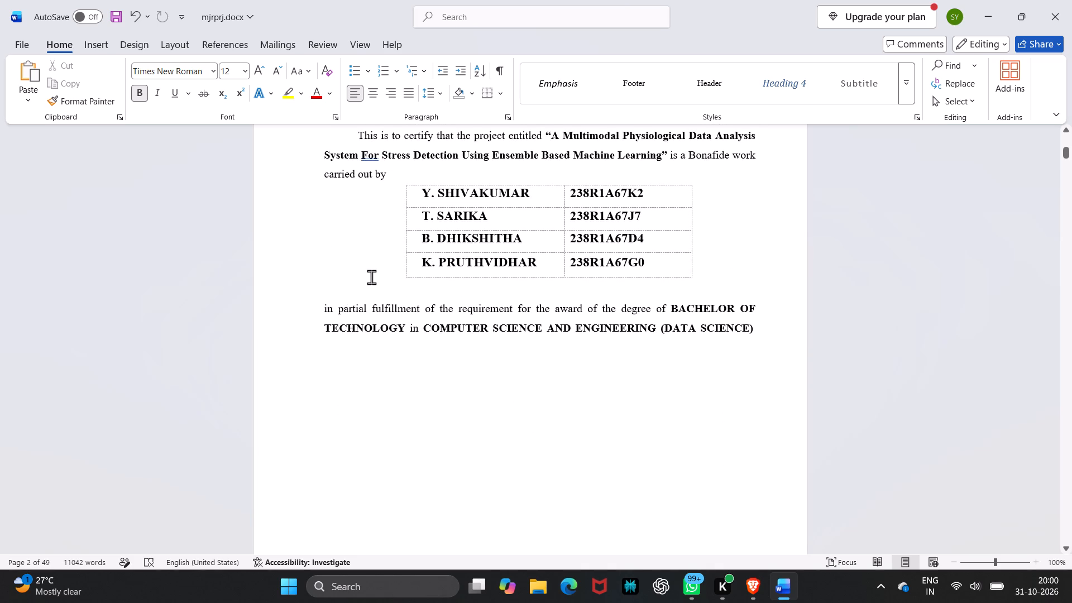
{"action": "left_click", "coordinate": [371, 277]}
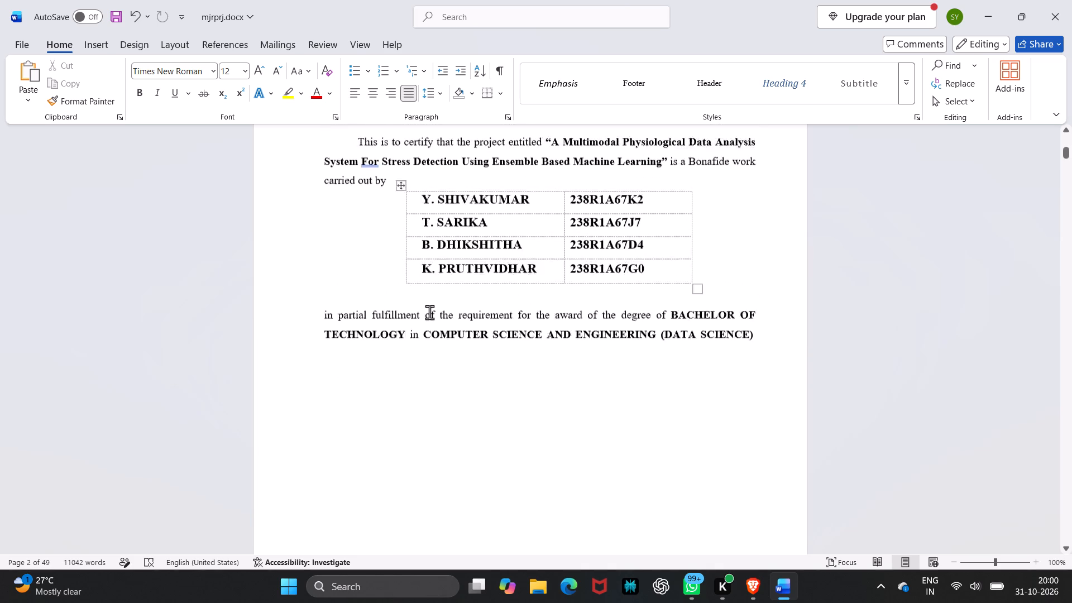
{"action": "scroll", "coordinate": [429, 312], "scroll_direction": "up", "scroll_amount": 1}
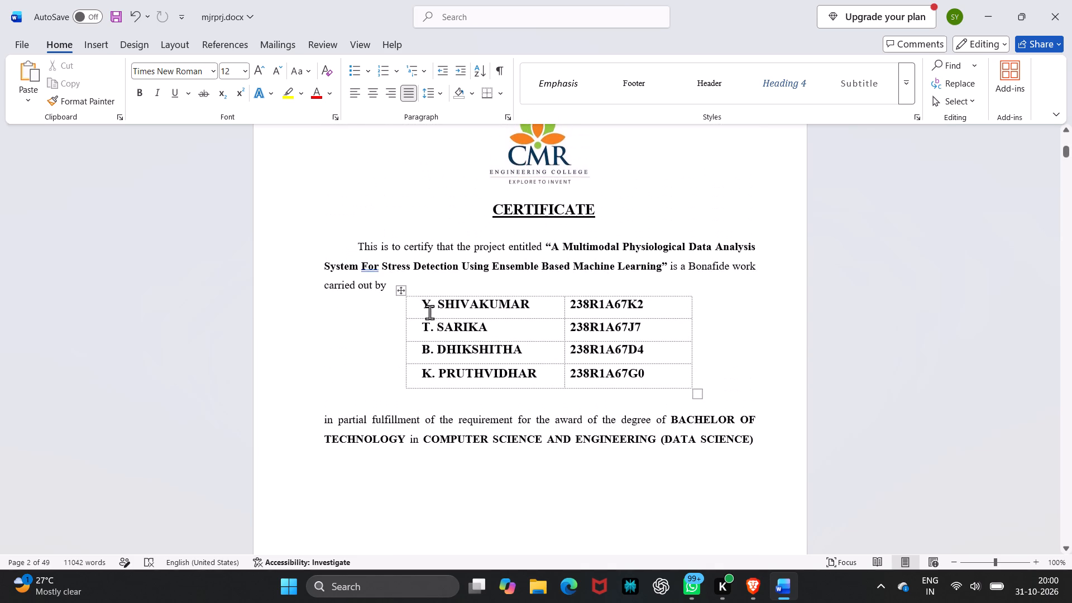
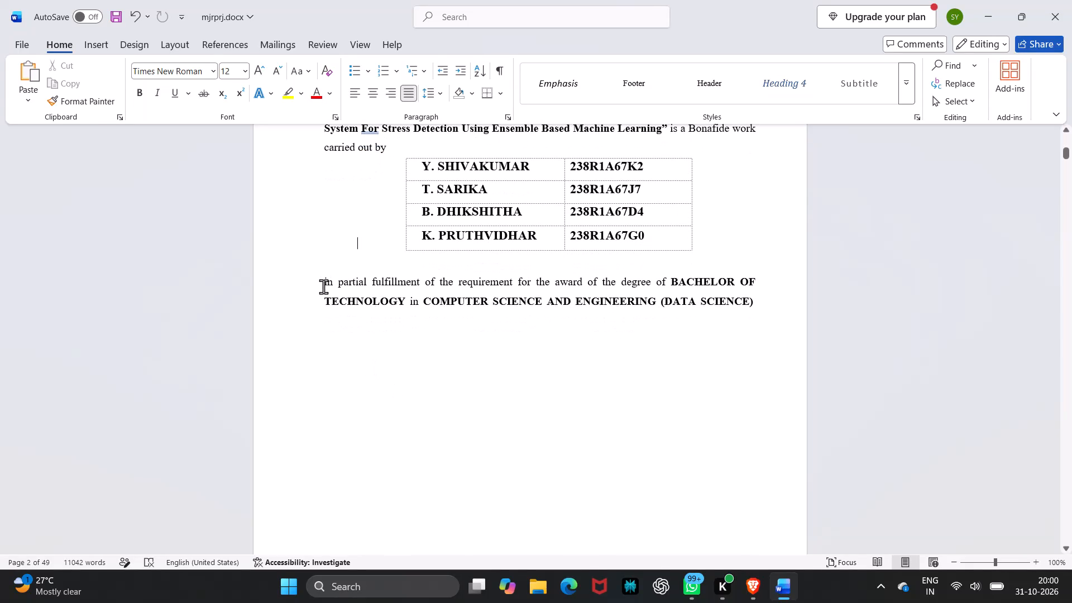
Delete the "in partial fulfillment" degree paragraph below the certificate's student table and close the gap before "from CMR Engineering College".
{"action": "left_click_drag", "start_coordinate": [323, 286], "coordinate": [683, 432]}
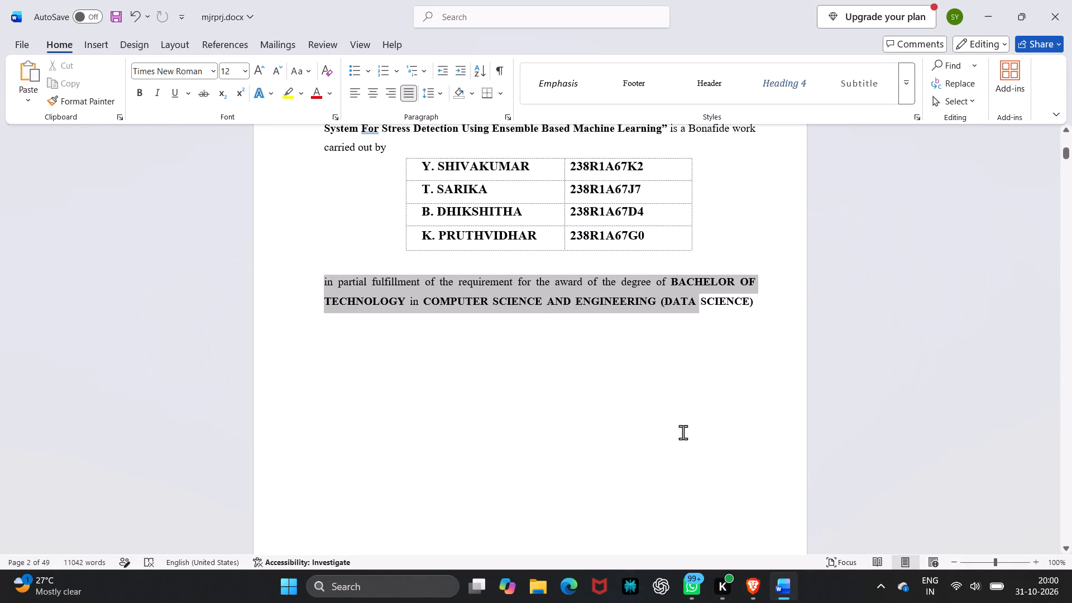
{"action": "left_click_drag", "start_coordinate": [683, 432], "coordinate": [815, 407]}
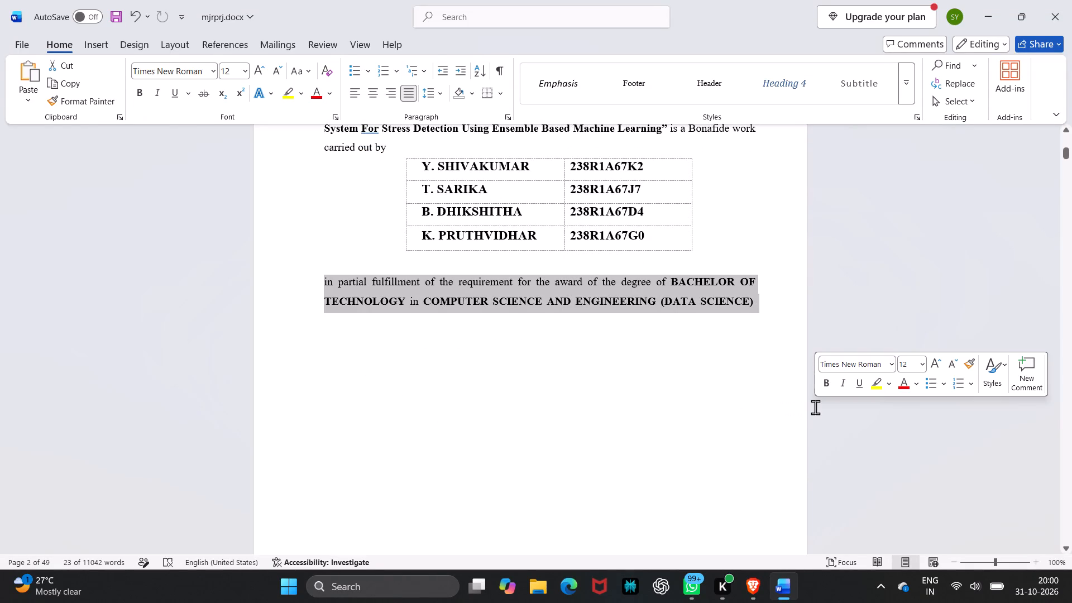
{"action": "key", "text": "Delete"}
{"action": "key", "text": "Delete"}
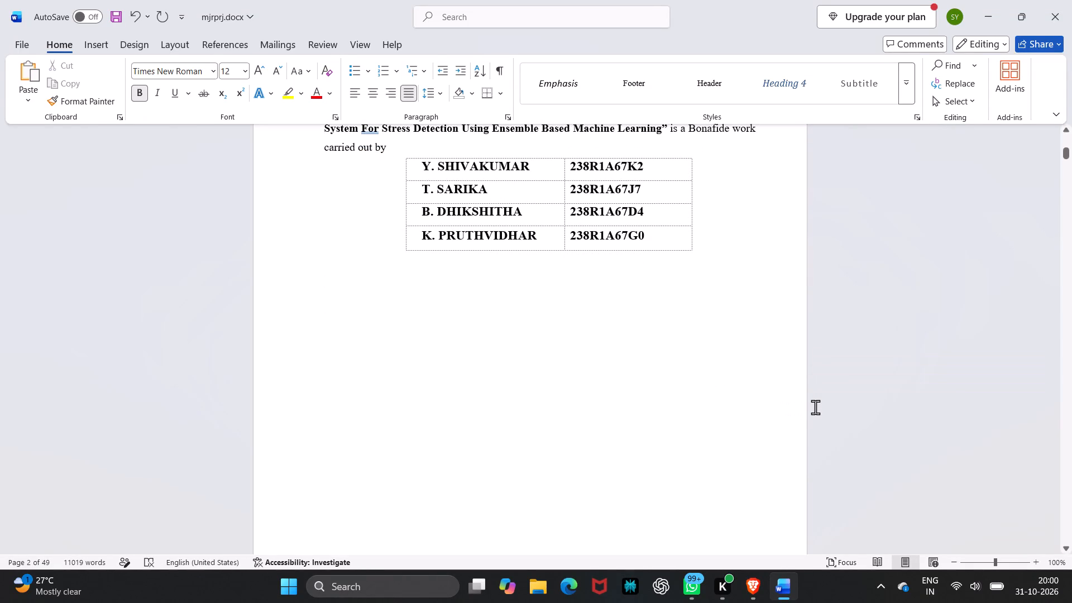
{"action": "key", "text": "Delete"}
{"action": "key", "text": "BackSpace"}
{"action": "key", "text": "BackSpace"}
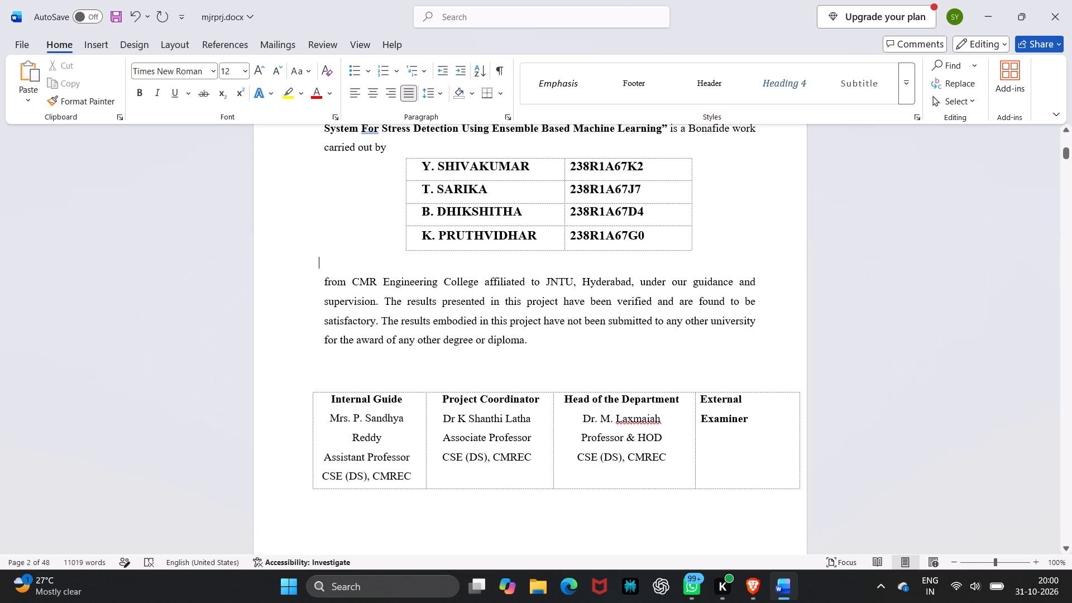
{"action": "left_click", "coordinate": [815, 407]}
{"action": "scroll", "coordinate": [815, 407], "scroll_direction": "down", "scroll_amount": 2}
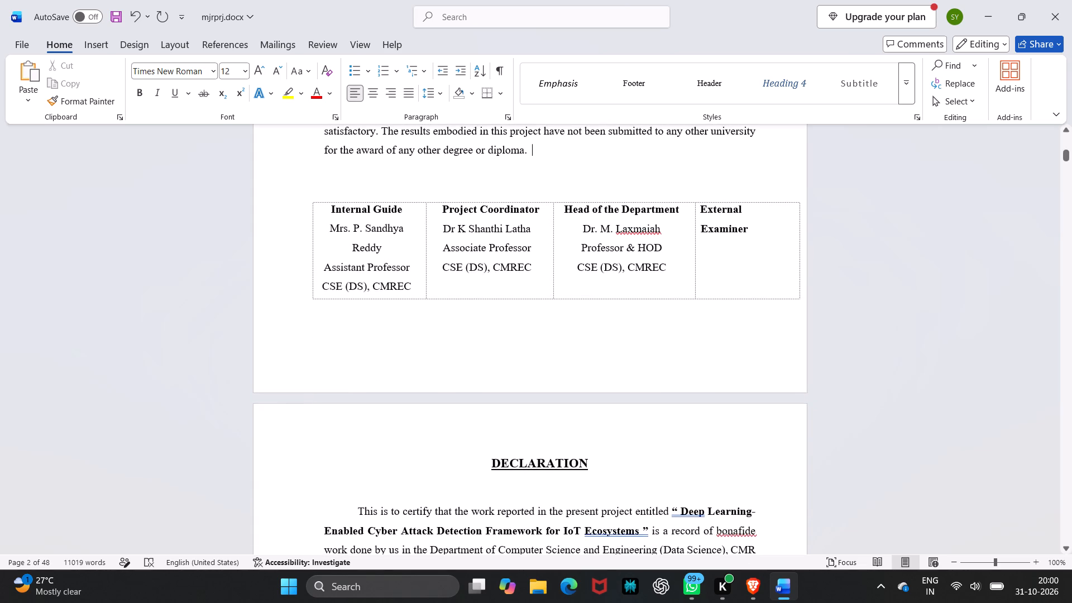
{"action": "scroll", "coordinate": [815, 407], "scroll_direction": "up", "scroll_amount": 1}
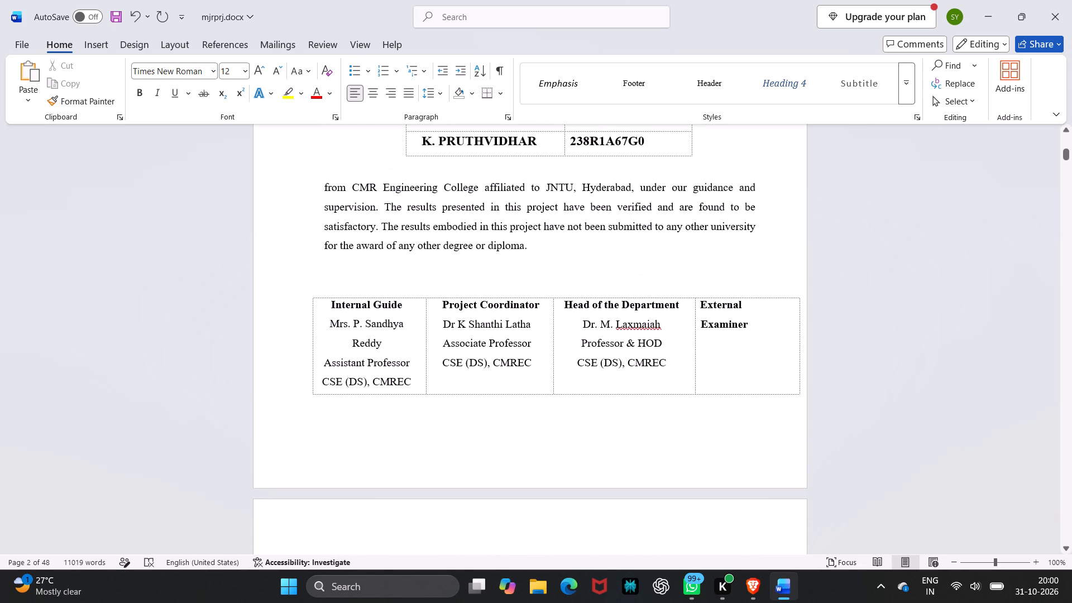
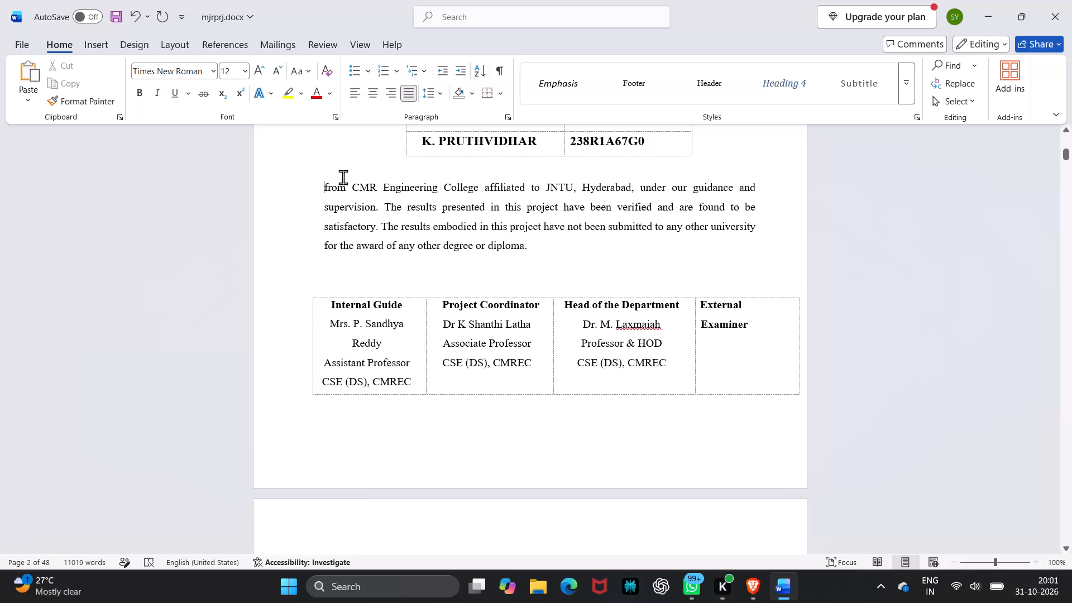
Paste the copied "in partial fulfillment of the requirement…" degree text on a new line above the certificate's "from CMR Engineering College" paragraph.
{"action": "key", "text": "Return"}
{"action": "key", "text": "Up"}
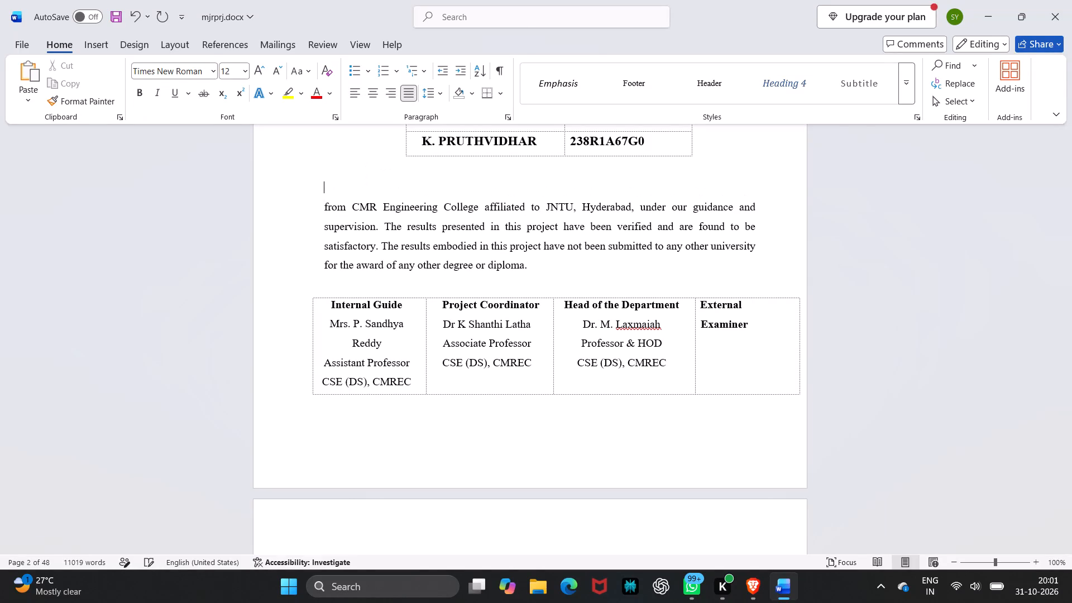
{"action": "key", "text": "ctrl+v"}
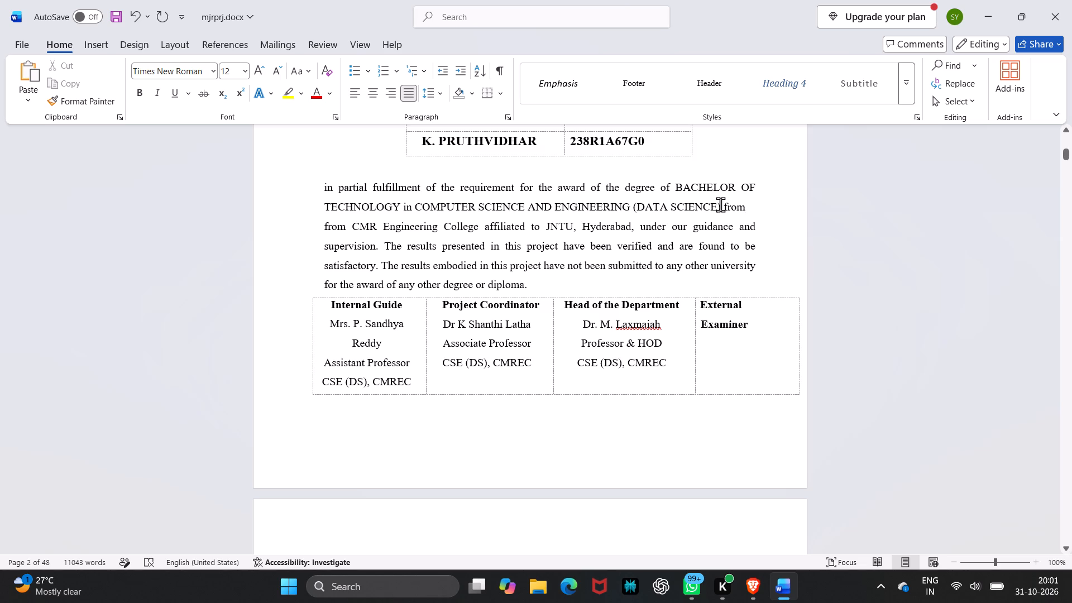
Bold "BACHELOR OF TECHNOLOGY in COMPUTER SCIENCE AND ENGINEERING (DATA SCIENCE)" in the certificate's pasted text.
{"action": "left_click_drag", "start_coordinate": [720, 204], "coordinate": [682, 191]}
{"action": "key", "text": "ctrl+b"}
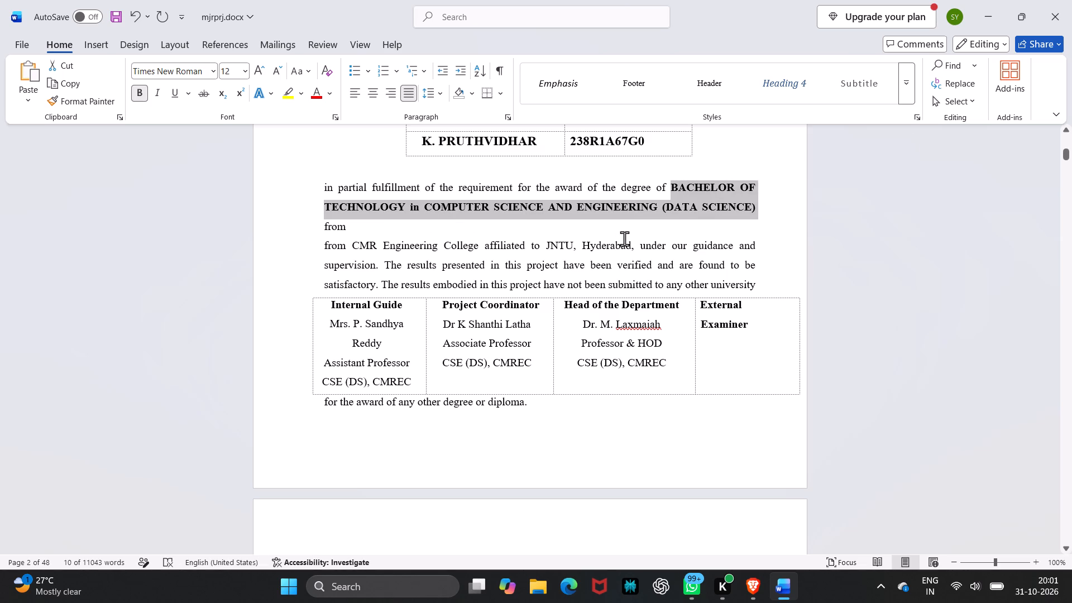
Remove the duplicate "from" and join the two certificate paragraphs so the text reads "from CMR Engineering College".
{"action": "double_click", "coordinate": [339, 243]}
{"action": "key", "text": "BackSpace"}
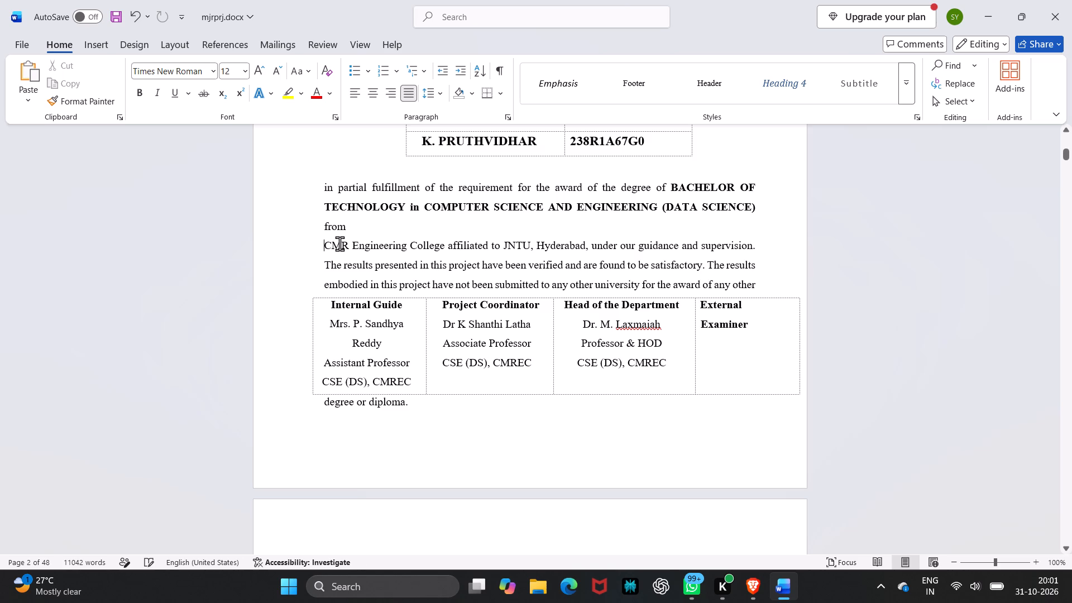
{"action": "key", "text": "BackSpace"}
{"action": "key", "text": "BackSpace"}
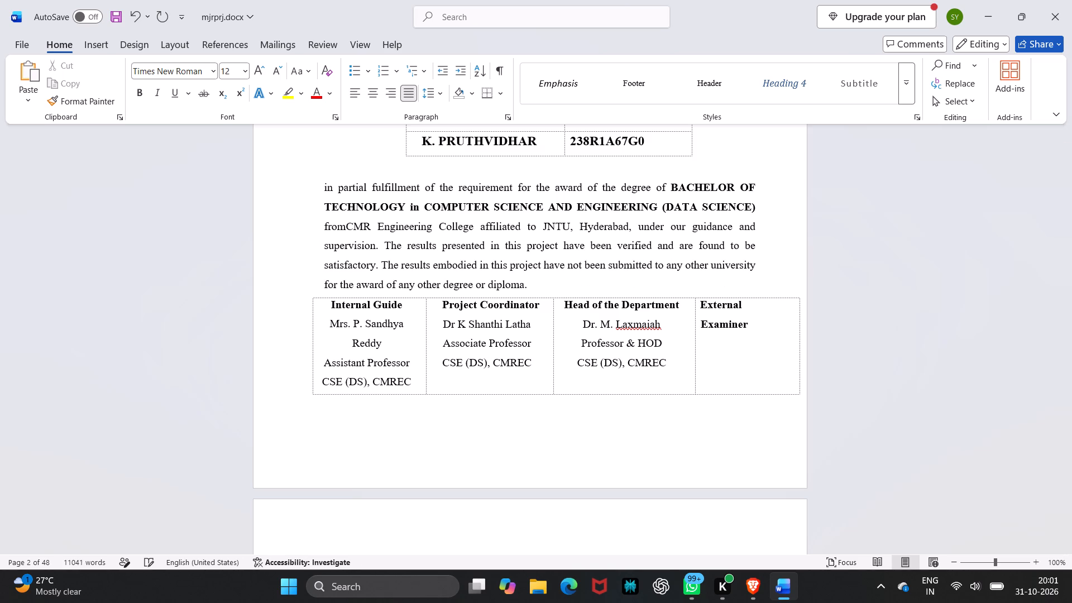
{"action": "key", "text": "space"}
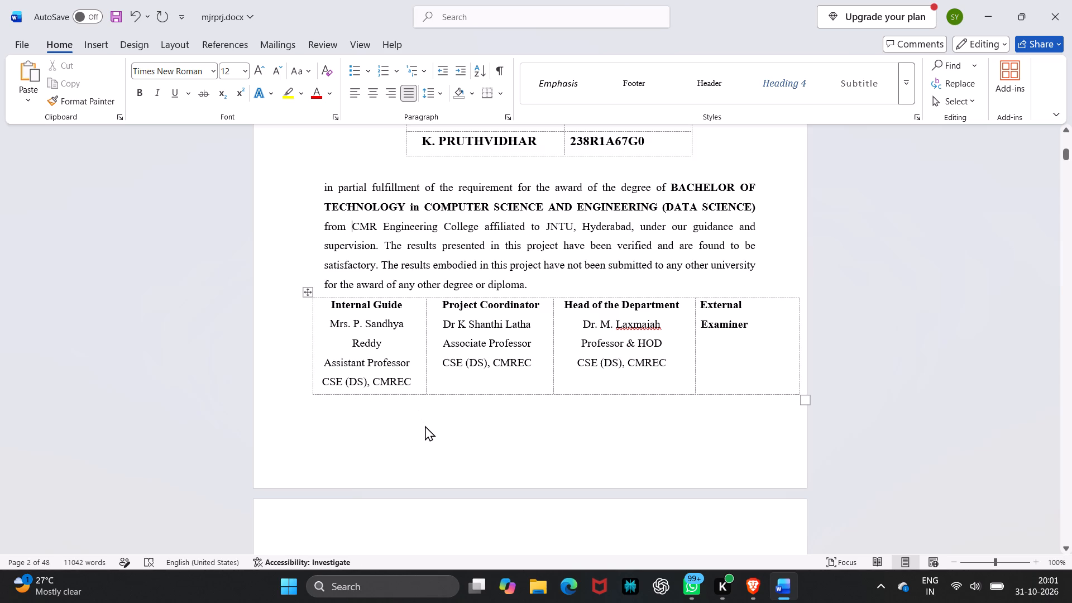
{"action": "left_click", "coordinate": [425, 425]}
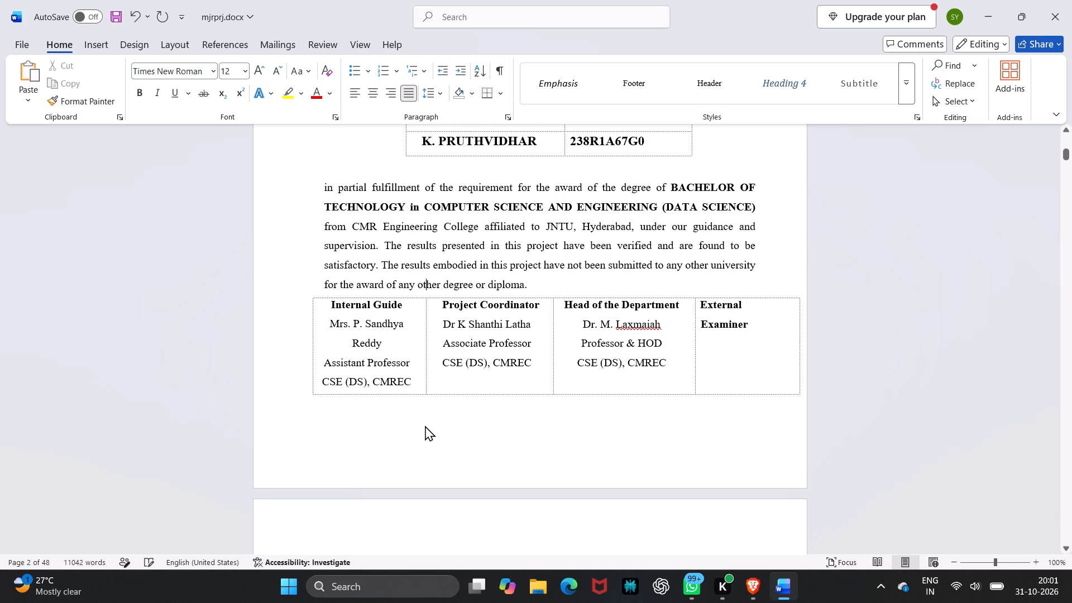
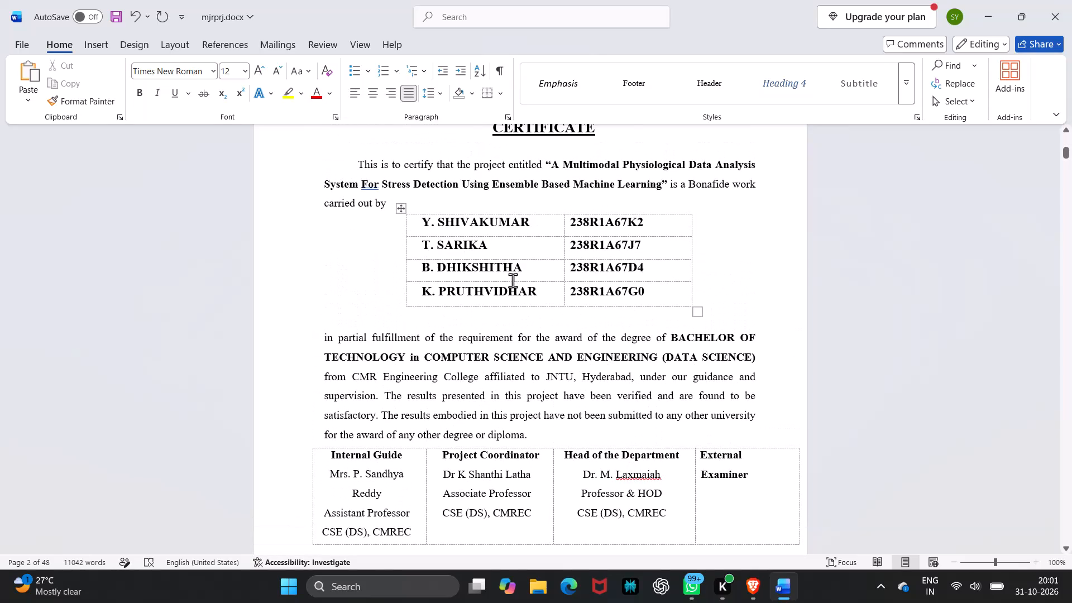
Replace the internal guide's name after the initial with "Bhargavi" in the certificate's signature table.
{"action": "scroll", "coordinate": [496, 349], "scroll_direction": "down", "scroll_amount": 1}
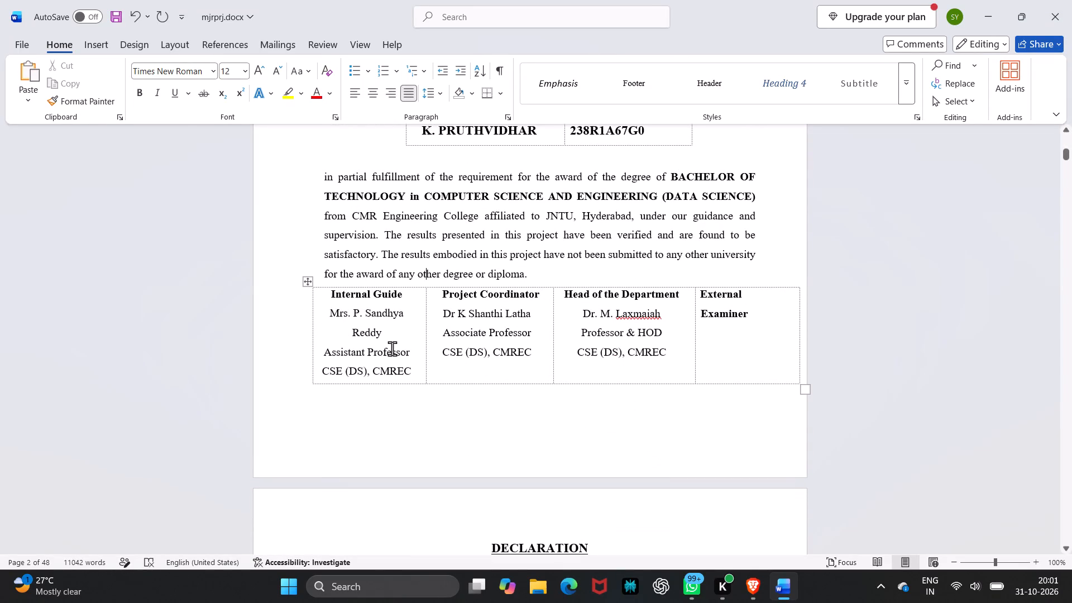
{"action": "left_click_drag", "start_coordinate": [384, 331], "coordinate": [372, 317]}
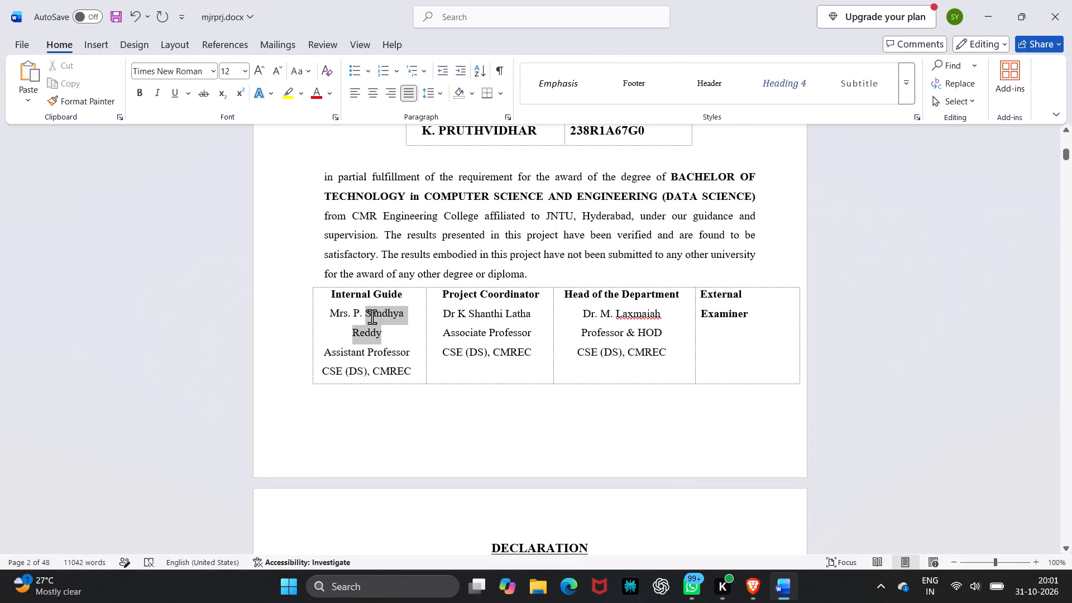
{"action": "left_click_drag", "start_coordinate": [372, 317], "coordinate": [370, 315]}
{"action": "key", "text": "BackSpace"}
{"action": "type", "text": "Bhargavi"}
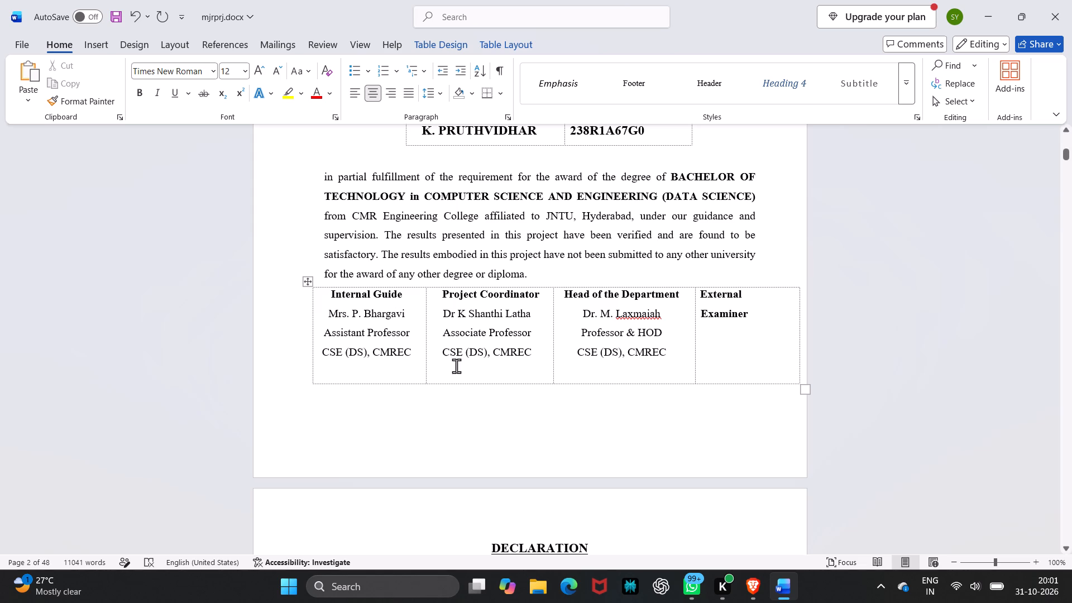
{"action": "left_click", "coordinate": [489, 425]}
Insert a paragraph break after "any other degree or diploma." at the end of the certificate text.
{"action": "scroll", "coordinate": [489, 425], "scroll_direction": "up", "scroll_amount": 1}
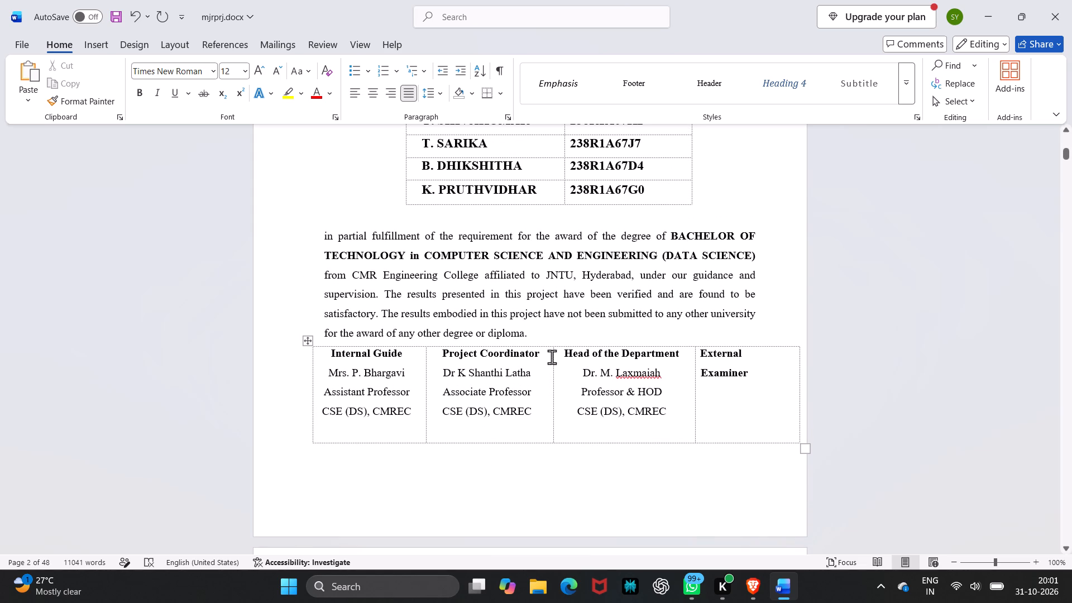
{"action": "left_click", "coordinate": [538, 339]}
{"action": "key", "text": "Return"}
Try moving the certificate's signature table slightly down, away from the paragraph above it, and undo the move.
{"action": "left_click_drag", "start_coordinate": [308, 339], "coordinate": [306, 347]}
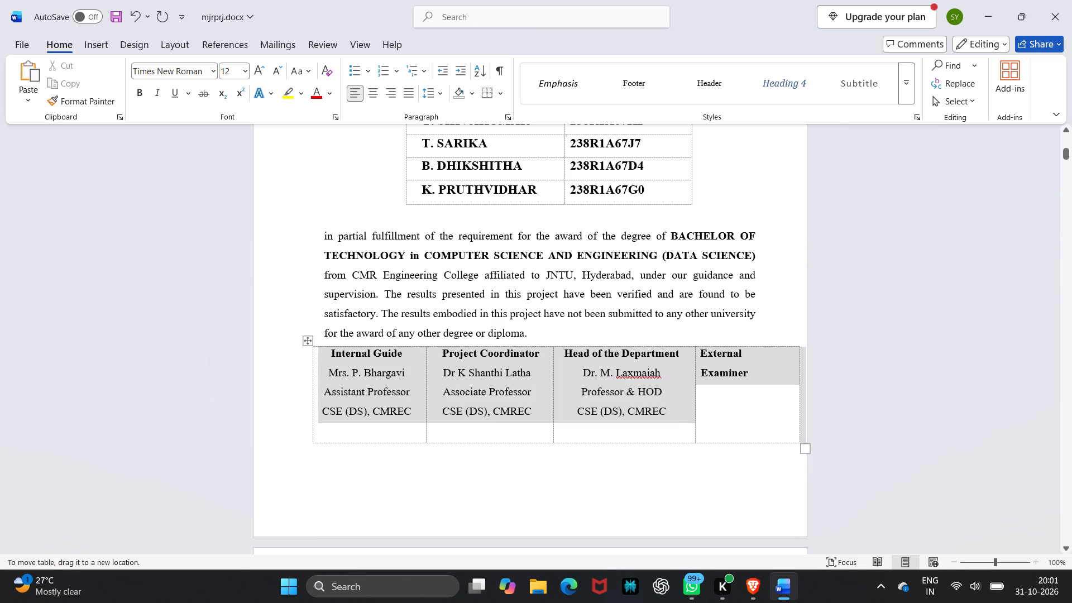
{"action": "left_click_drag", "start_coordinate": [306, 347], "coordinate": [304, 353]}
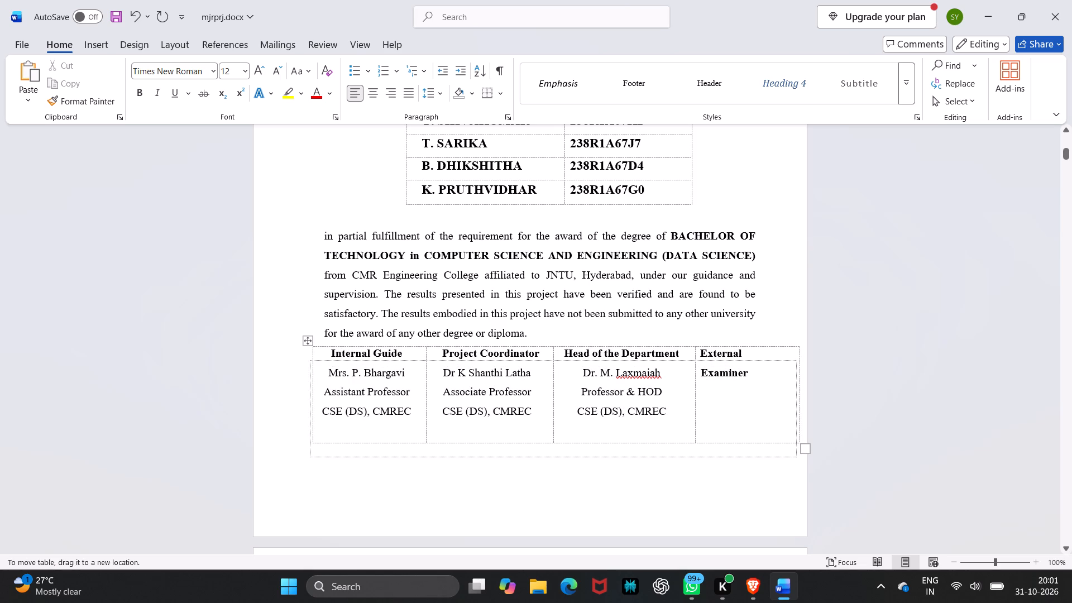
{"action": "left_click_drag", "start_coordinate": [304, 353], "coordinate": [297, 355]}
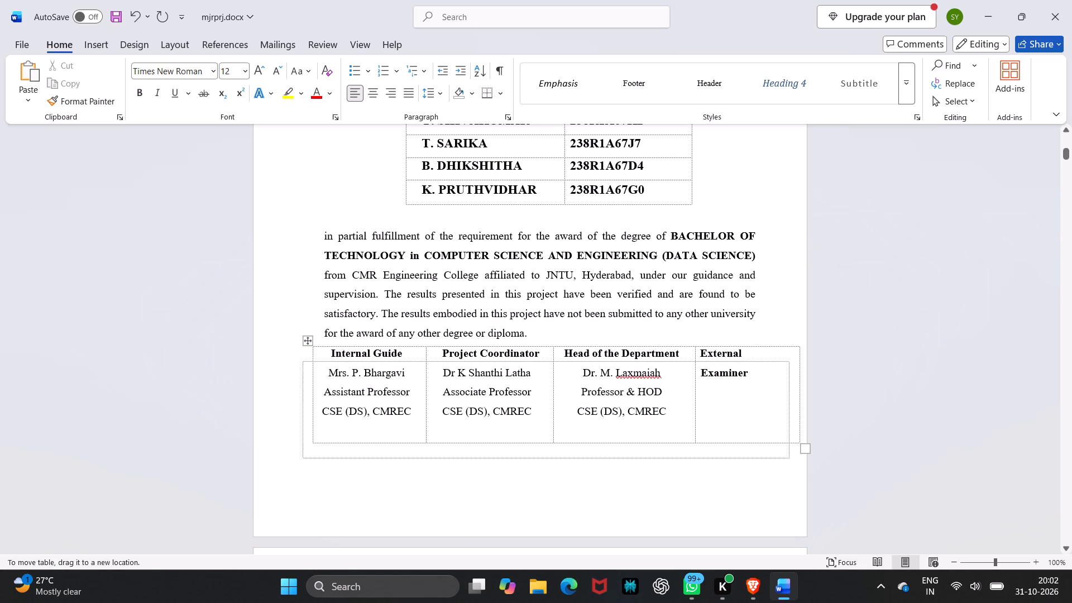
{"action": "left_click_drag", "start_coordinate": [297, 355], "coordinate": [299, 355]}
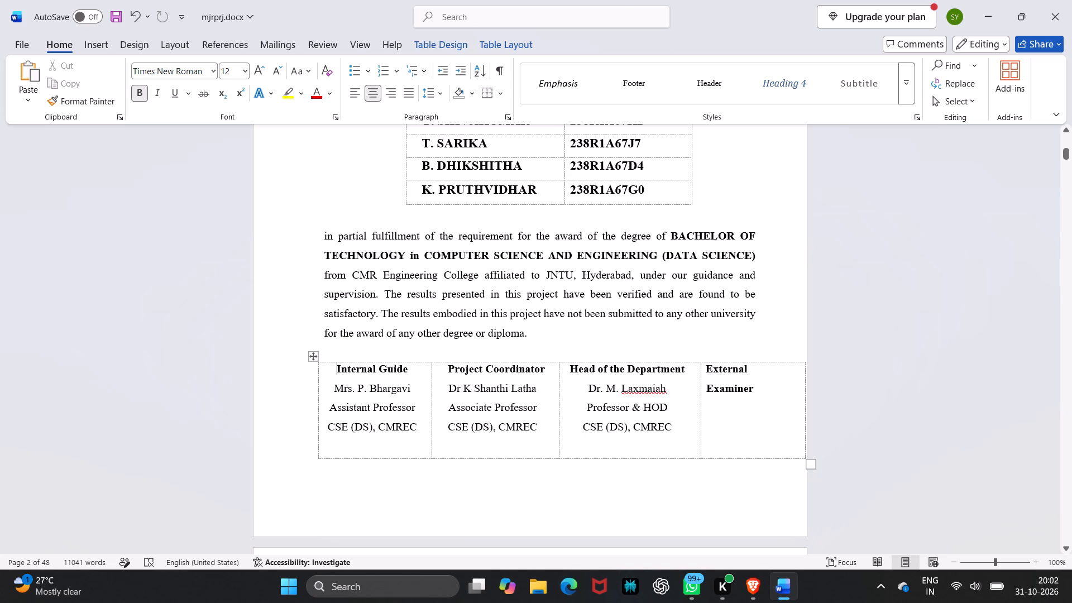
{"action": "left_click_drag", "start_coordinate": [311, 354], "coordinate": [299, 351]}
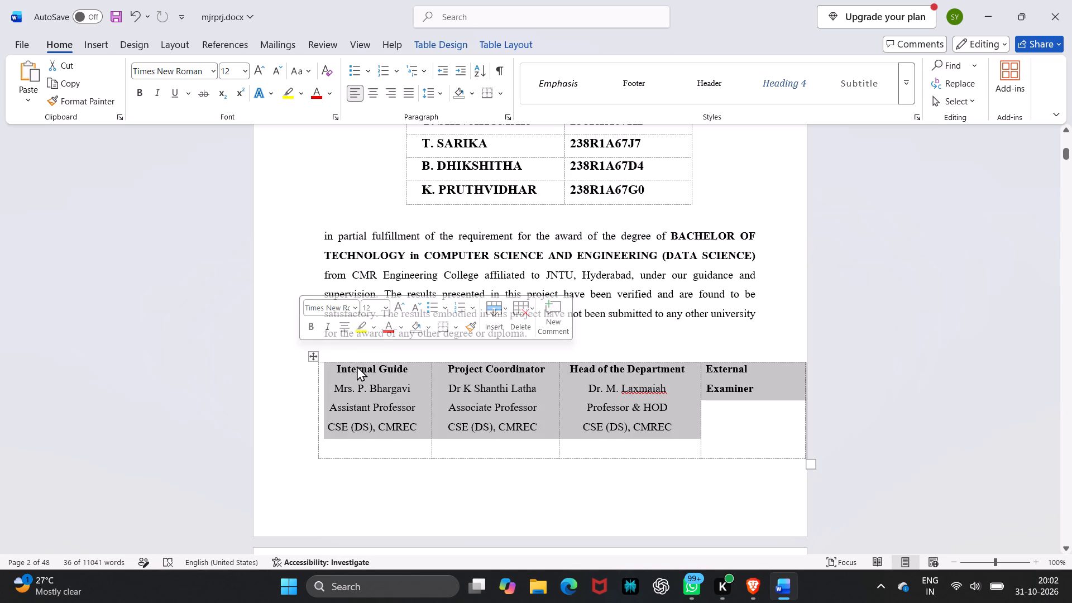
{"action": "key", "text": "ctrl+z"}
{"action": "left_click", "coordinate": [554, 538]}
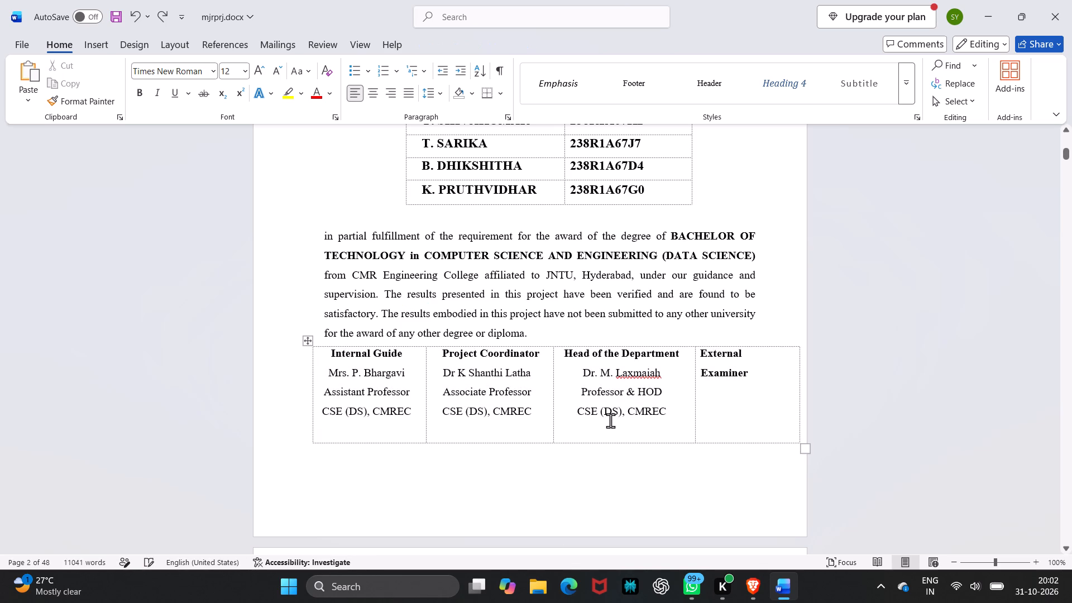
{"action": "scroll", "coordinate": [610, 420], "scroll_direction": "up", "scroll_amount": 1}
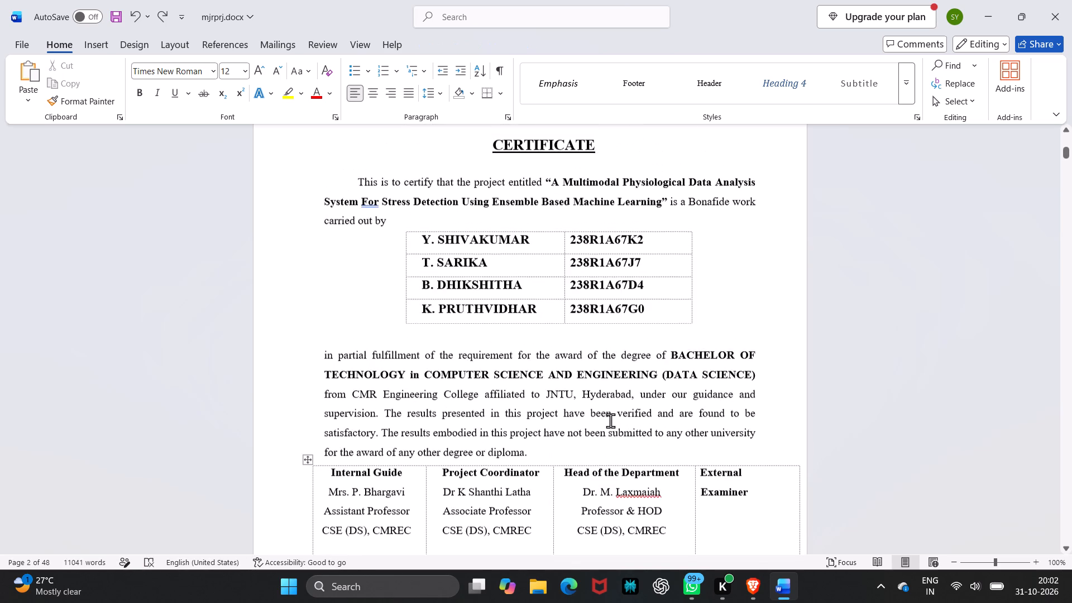
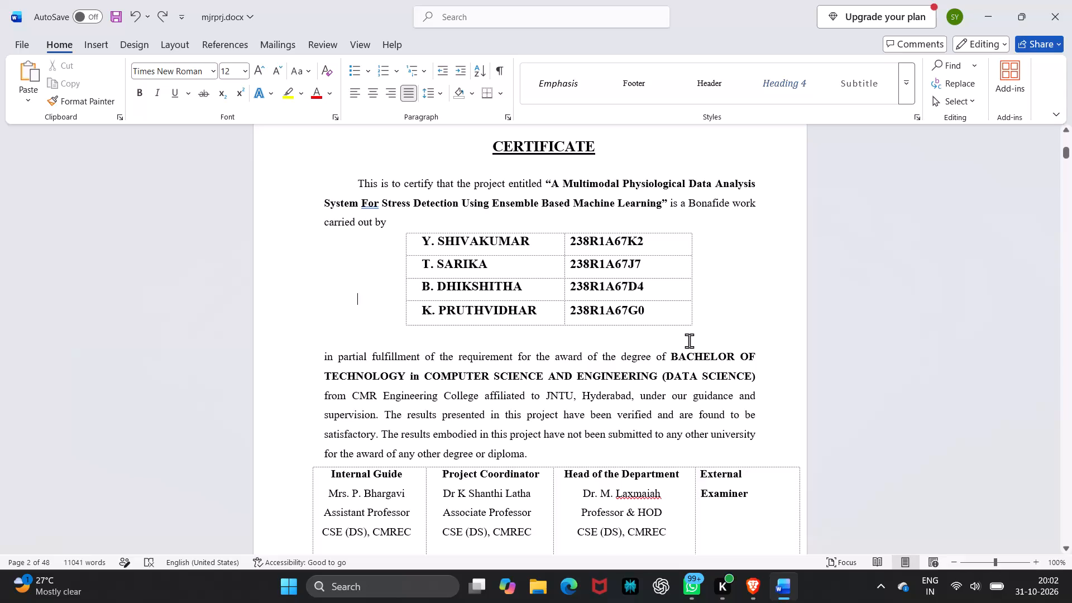
Resize the whole signature table at the end of the certificate page, making it slightly narrower and slightly taller.
{"action": "scroll", "coordinate": [689, 341], "scroll_direction": "down", "scroll_amount": 1}
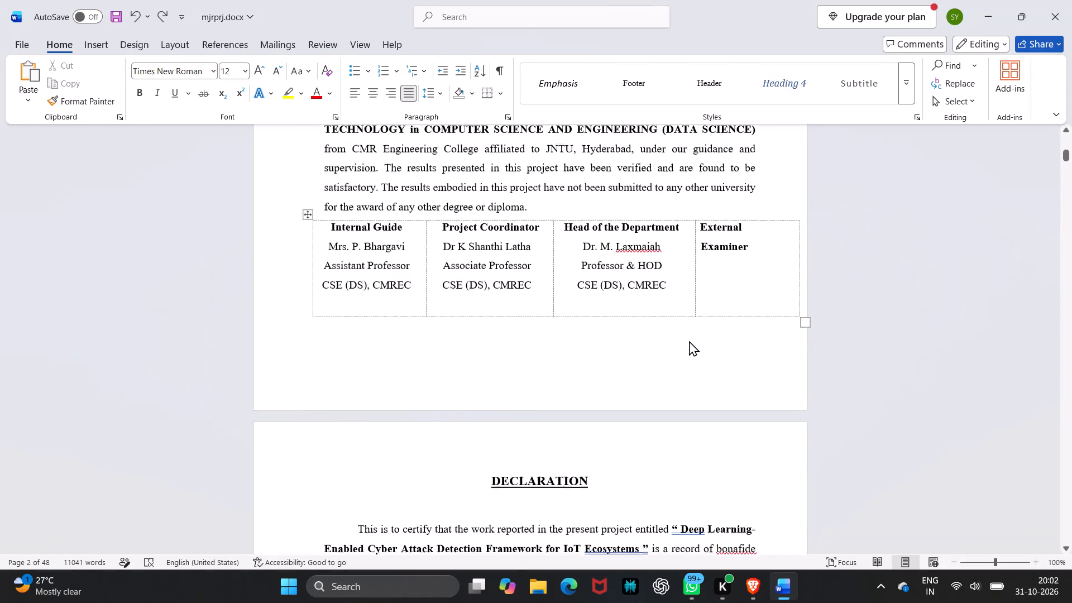
{"action": "scroll", "coordinate": [584, 362], "scroll_direction": "down", "scroll_amount": 1}
{"action": "scroll", "coordinate": [584, 362], "scroll_direction": "up", "scroll_amount": 1}
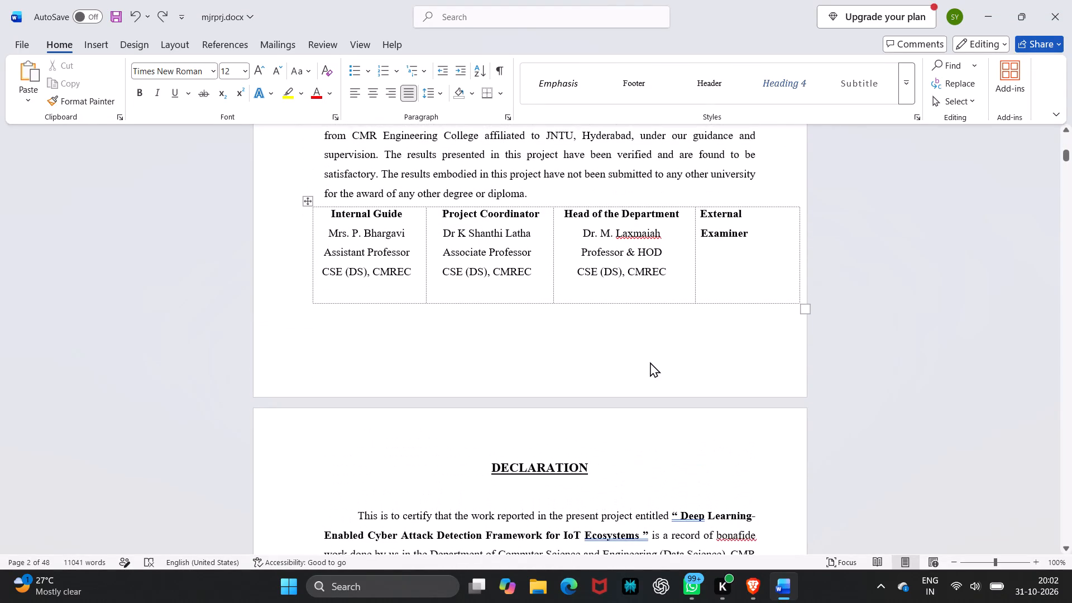
{"action": "scroll", "coordinate": [663, 362], "scroll_direction": "down", "scroll_amount": 1}
{"action": "scroll", "coordinate": [663, 362], "scroll_direction": "up", "scroll_amount": 1}
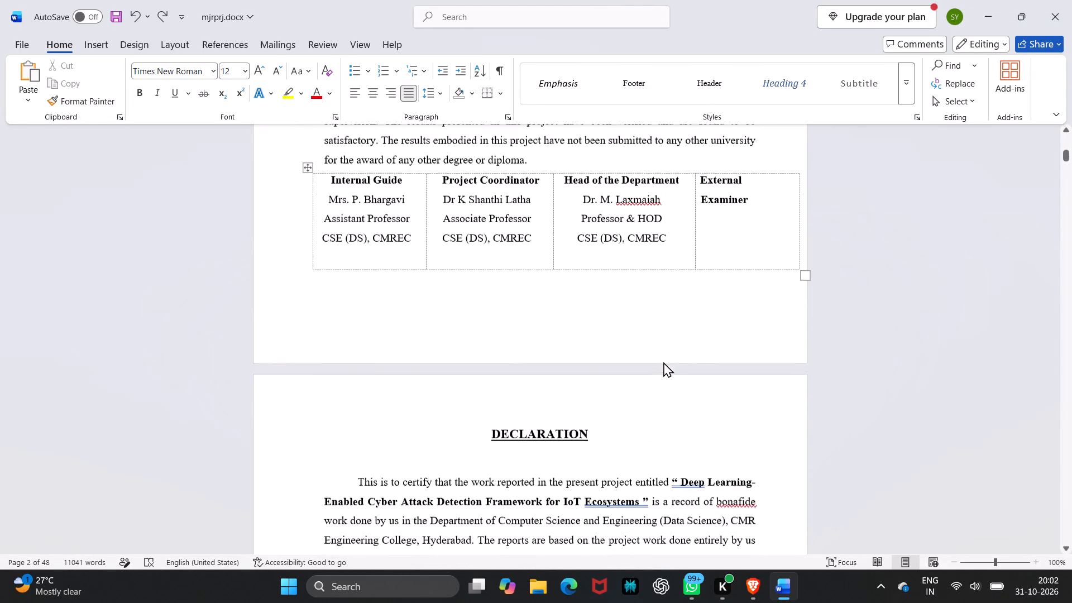
{"action": "scroll", "coordinate": [663, 362], "scroll_direction": "up", "scroll_amount": 1}
{"action": "left_click_drag", "start_coordinate": [805, 326], "coordinate": [795, 327]}
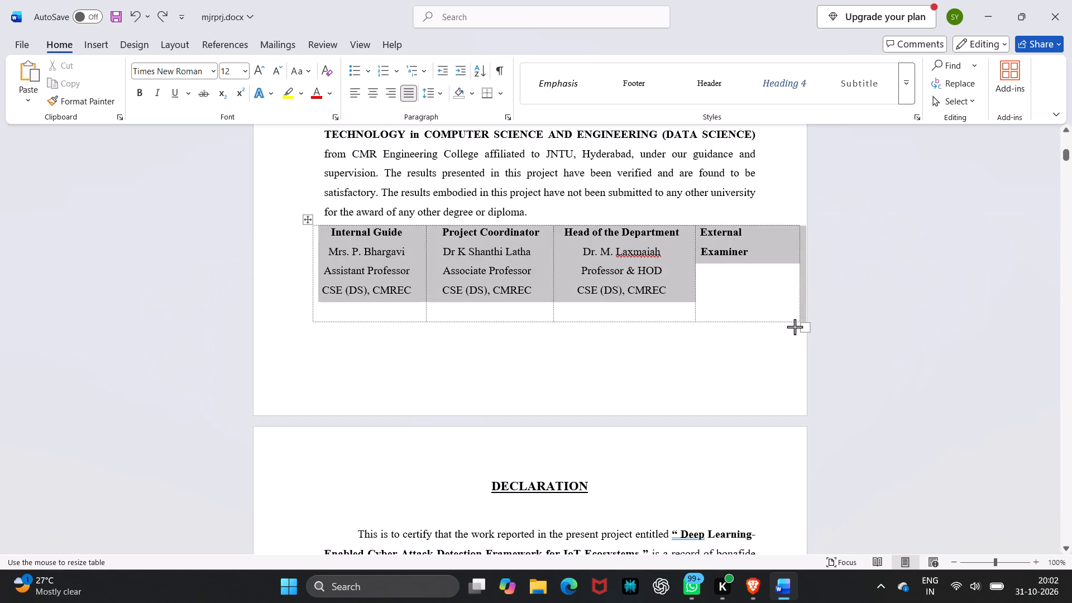
{"action": "left_click_drag", "start_coordinate": [795, 327], "coordinate": [785, 328]}
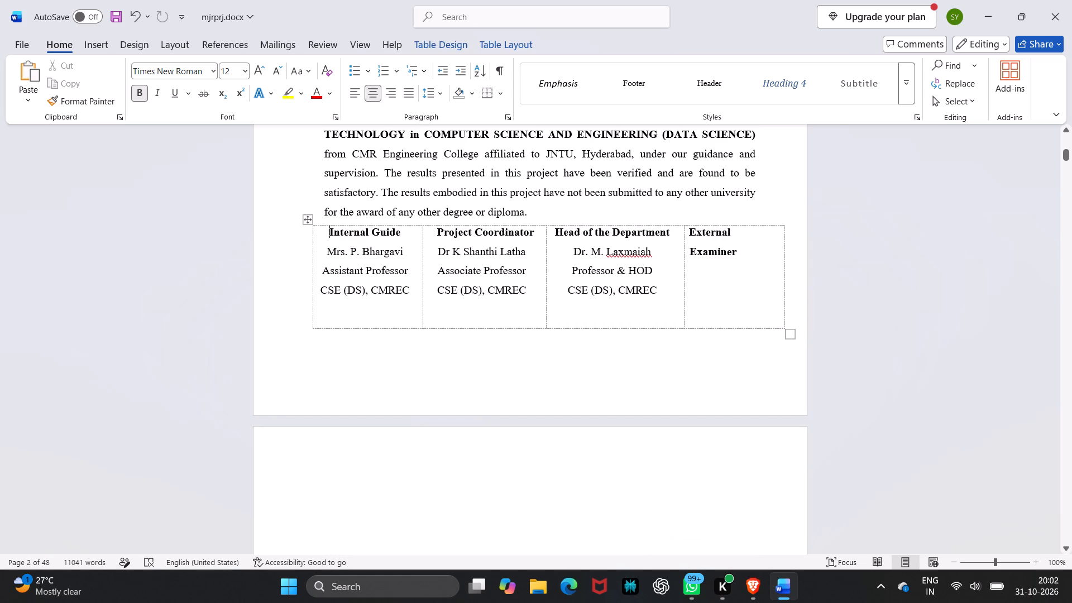
{"action": "left_click", "coordinate": [697, 381]}
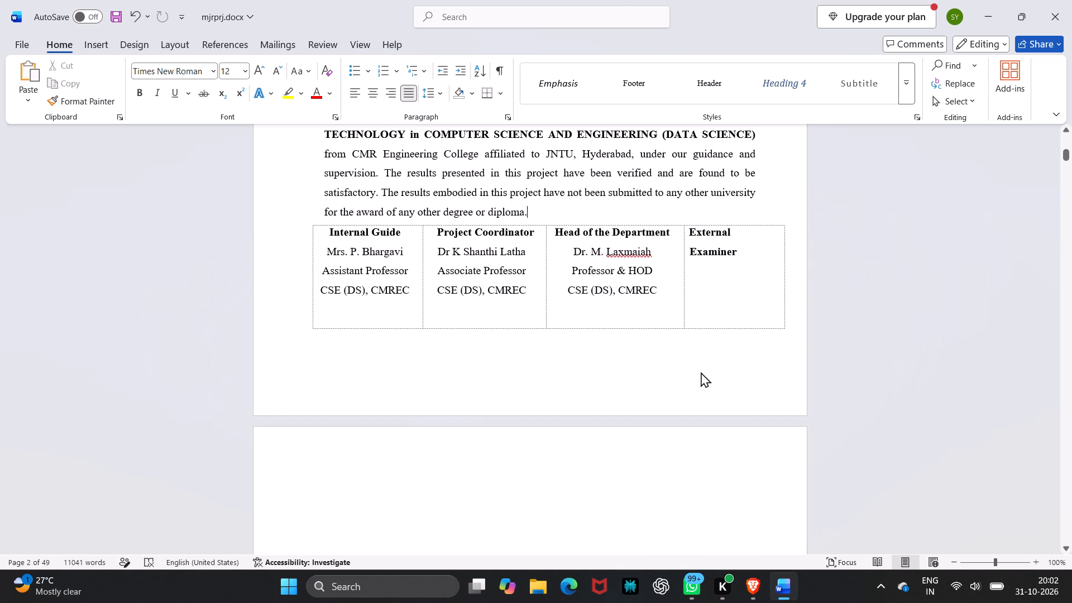
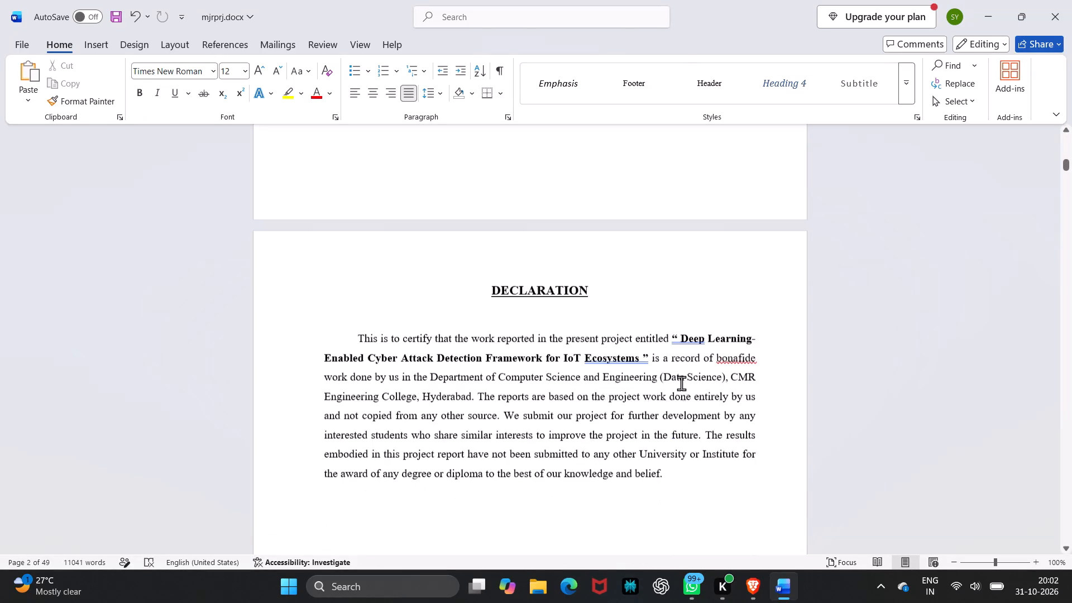
Delete the blank page between the certificate's signature table and the DECLARATION page, and check the pages around it.
{"action": "scroll", "coordinate": [681, 383], "scroll_direction": "up", "scroll_amount": 4}
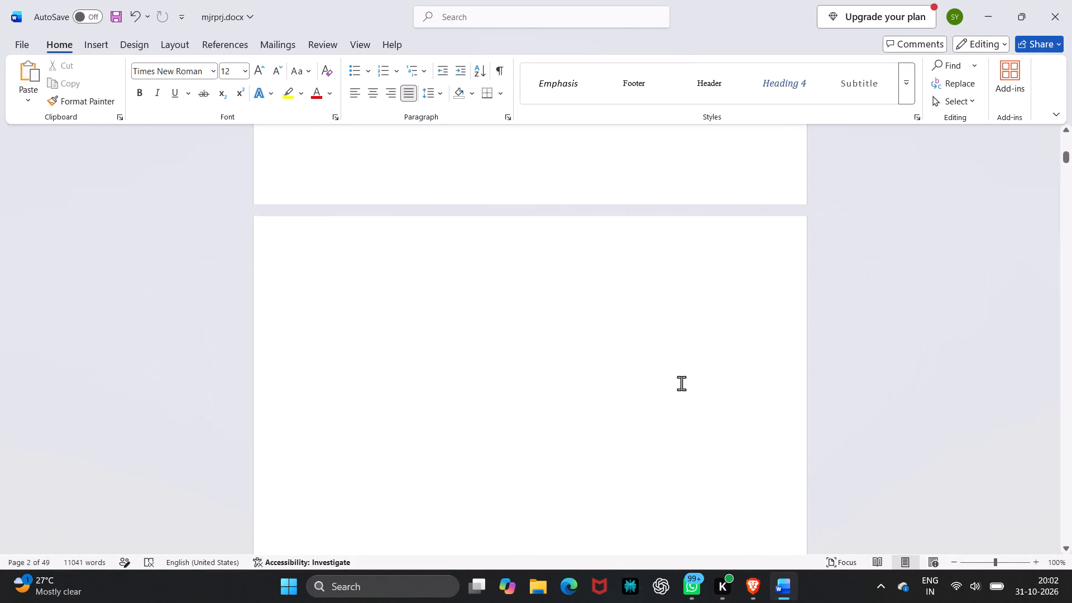
{"action": "scroll", "coordinate": [681, 383], "scroll_direction": "up", "scroll_amount": 1}
{"action": "left_click", "coordinate": [470, 320]}
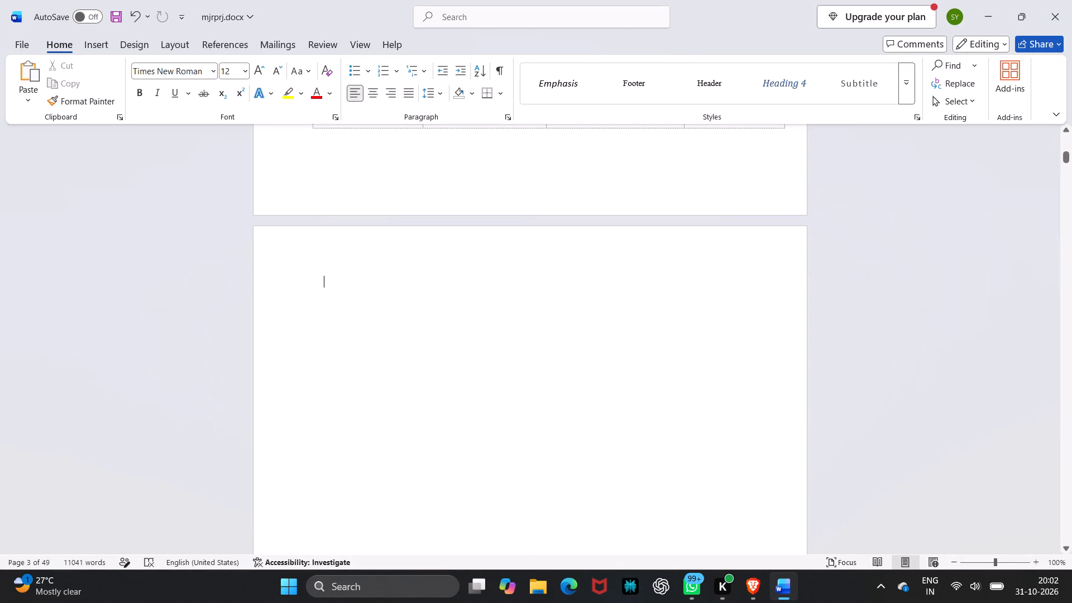
{"action": "key", "text": "Delete"}
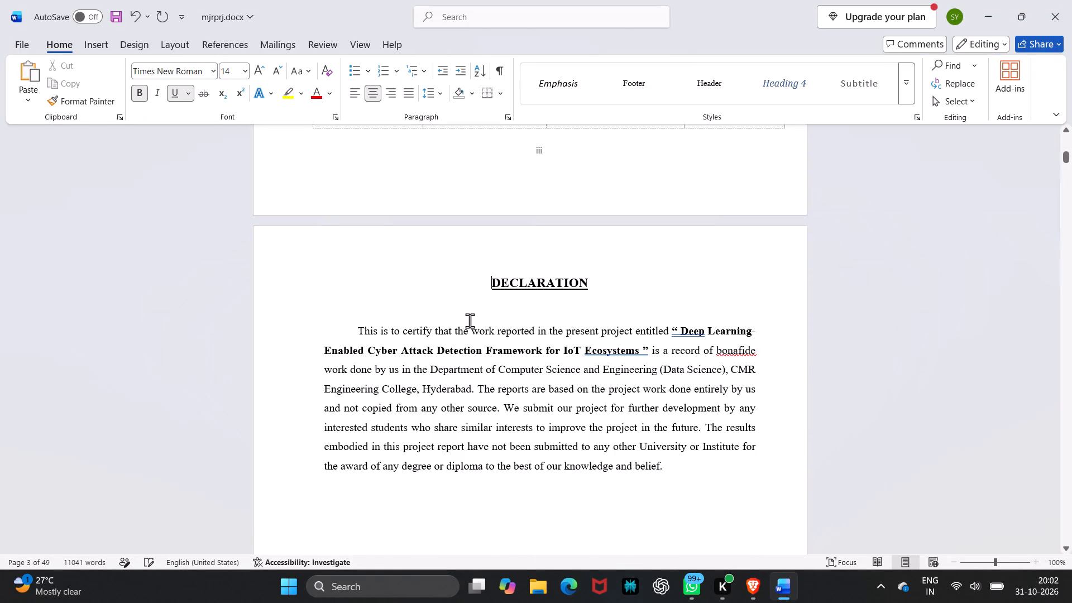
{"action": "scroll", "coordinate": [470, 320], "scroll_direction": "up", "scroll_amount": 1}
{"action": "scroll", "coordinate": [470, 320], "scroll_direction": "down", "scroll_amount": 2}
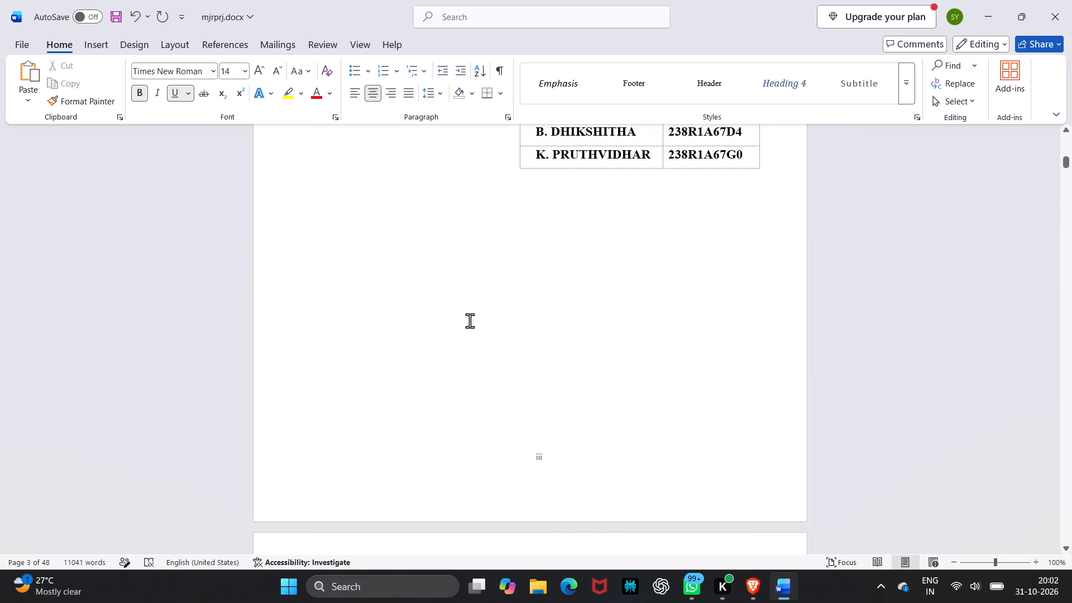
{"action": "scroll", "coordinate": [470, 320], "scroll_direction": "up", "scroll_amount": 2}
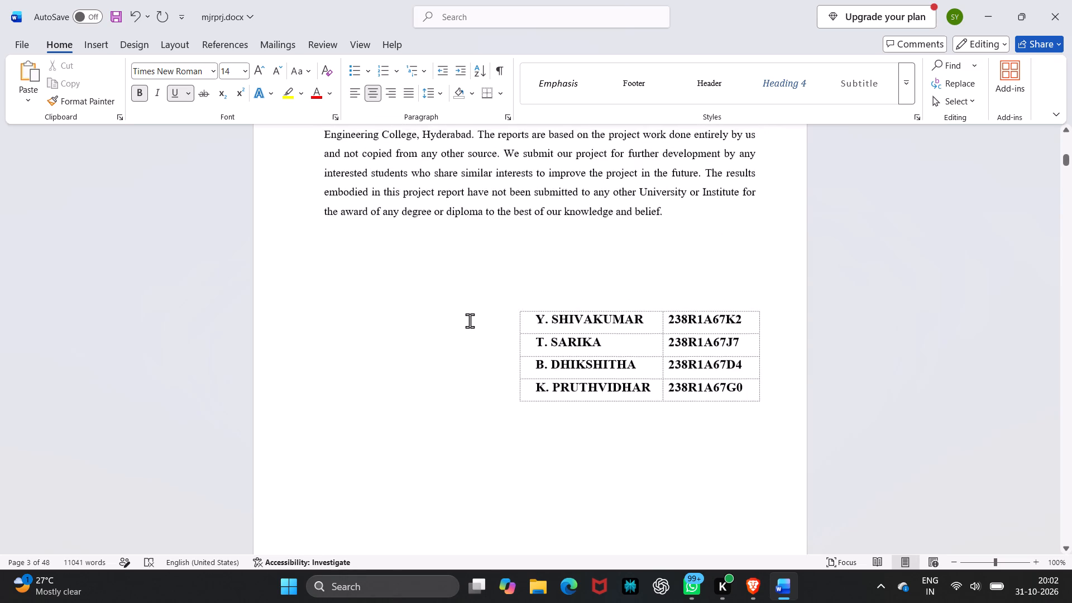
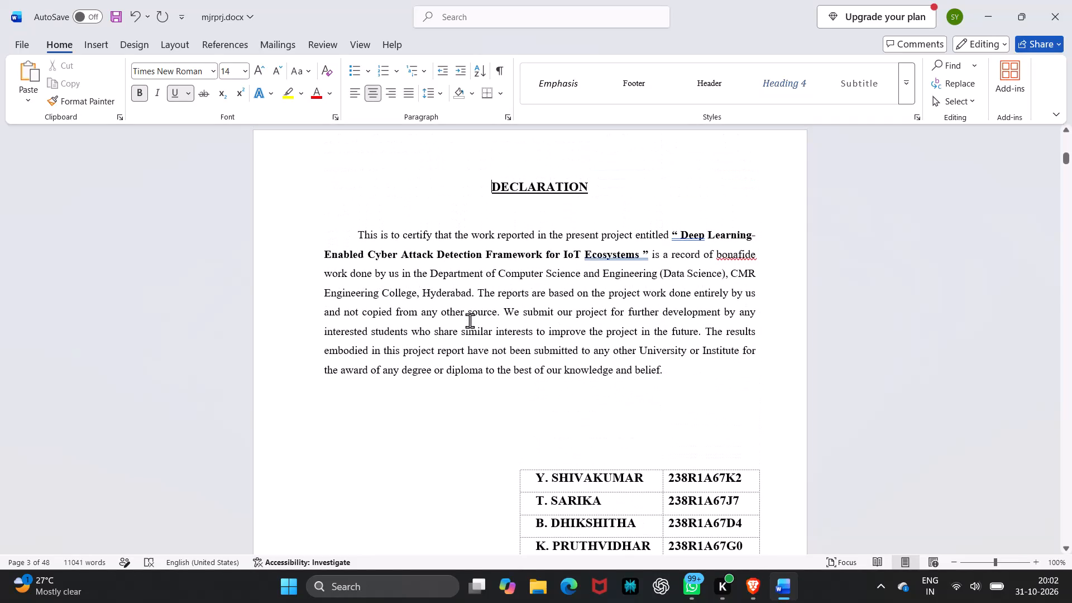
Review the cover, certificate and DECLARATION pages, including the page transitions around the certificate's signature table.
{"action": "scroll", "coordinate": [470, 320], "scroll_direction": "up", "scroll_amount": 5}
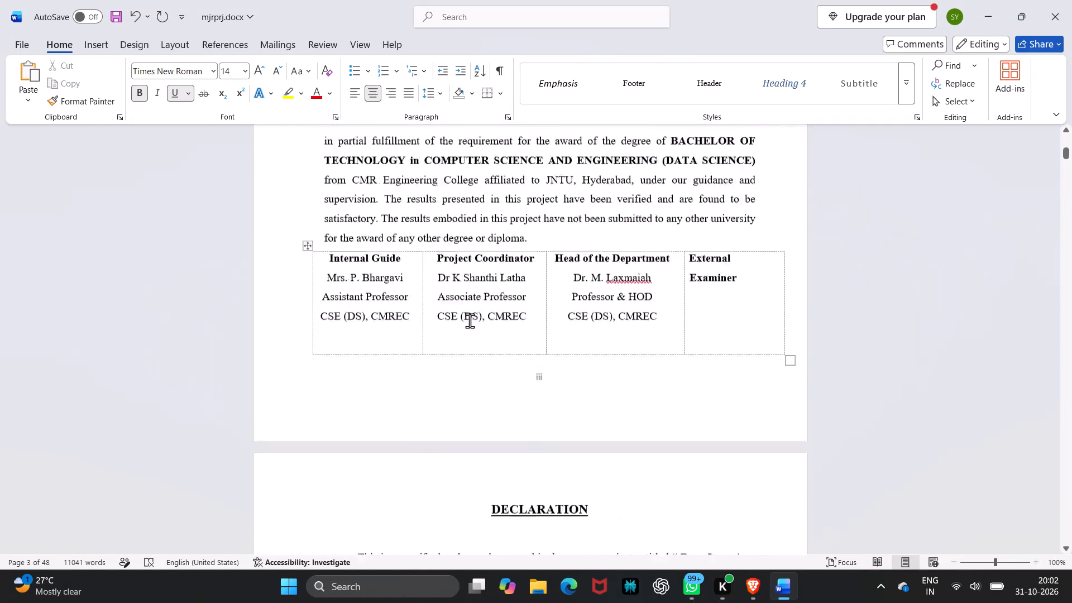
{"action": "scroll", "coordinate": [470, 320], "scroll_direction": "up", "scroll_amount": 5}
{"action": "scroll", "coordinate": [470, 320], "scroll_direction": "down", "scroll_amount": 1}
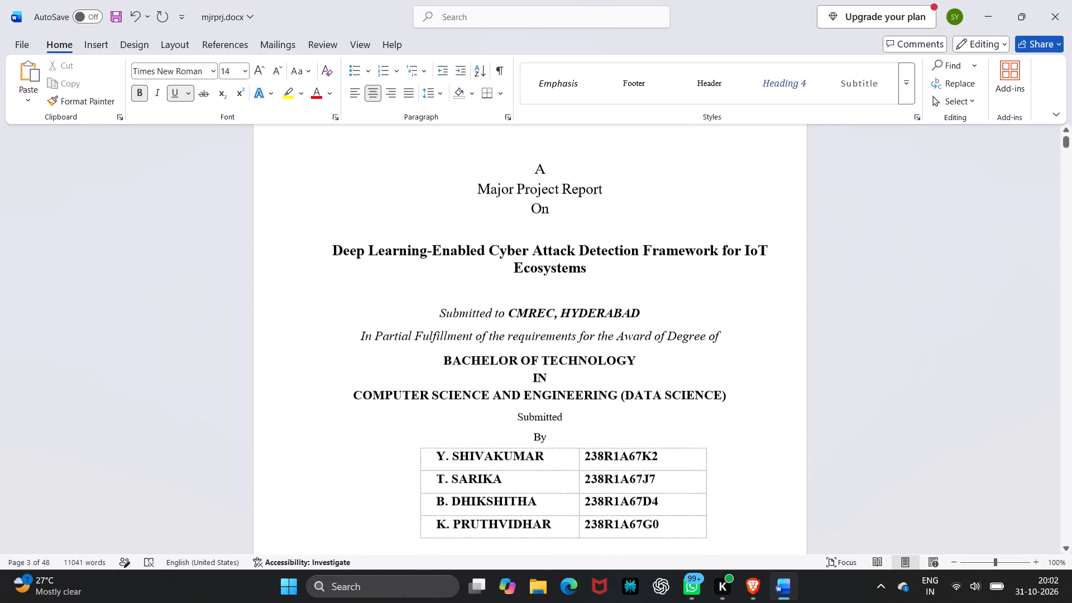
{"action": "scroll", "coordinate": [470, 320], "scroll_direction": "down", "scroll_amount": 4}
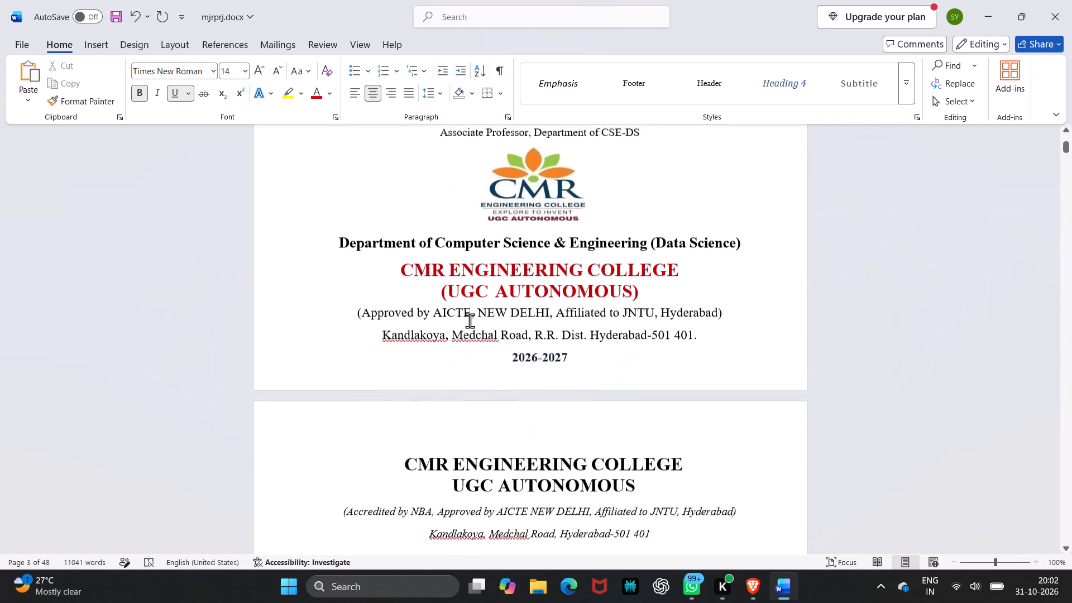
{"action": "scroll", "coordinate": [470, 320], "scroll_direction": "down", "scroll_amount": 5}
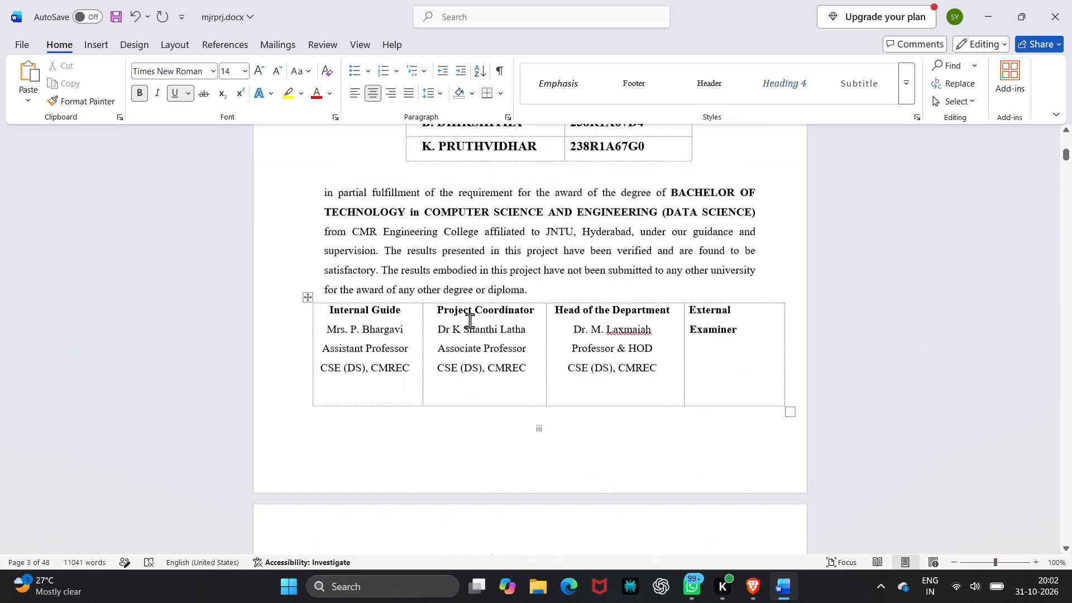
{"action": "scroll", "coordinate": [470, 320], "scroll_direction": "down", "scroll_amount": 2}
{"action": "scroll", "coordinate": [470, 320], "scroll_direction": "up", "scroll_amount": 1}
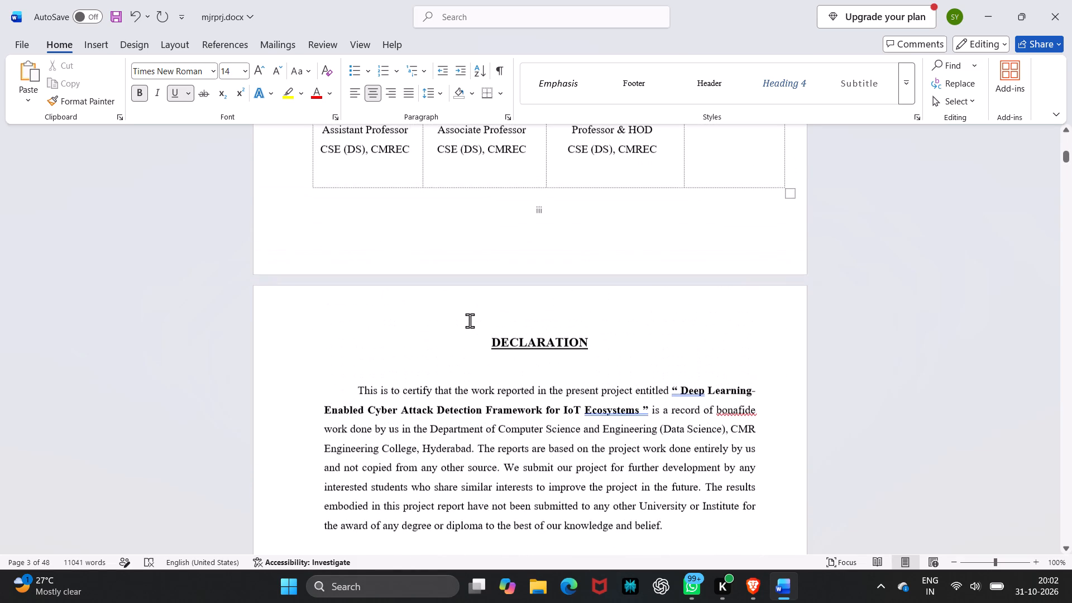
{"action": "scroll", "coordinate": [470, 320], "scroll_direction": "up", "scroll_amount": 2}
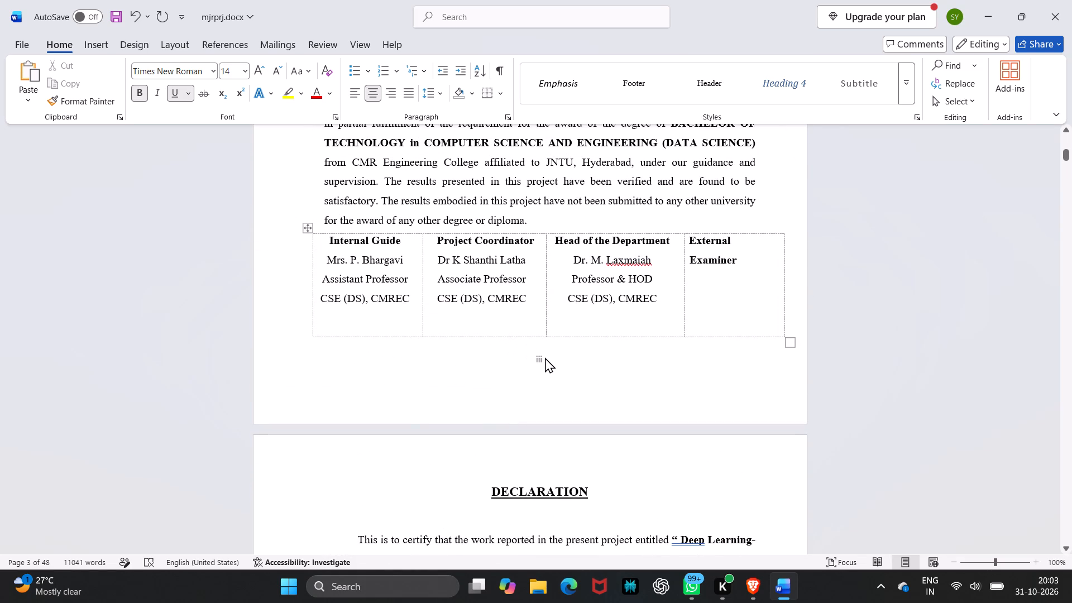
Open the page-number footer under the certificate's signature table and examine the headers and footers of the first sections.
{"action": "left_click", "coordinate": [545, 357]}
{"action": "double_click", "coordinate": [539, 357]}
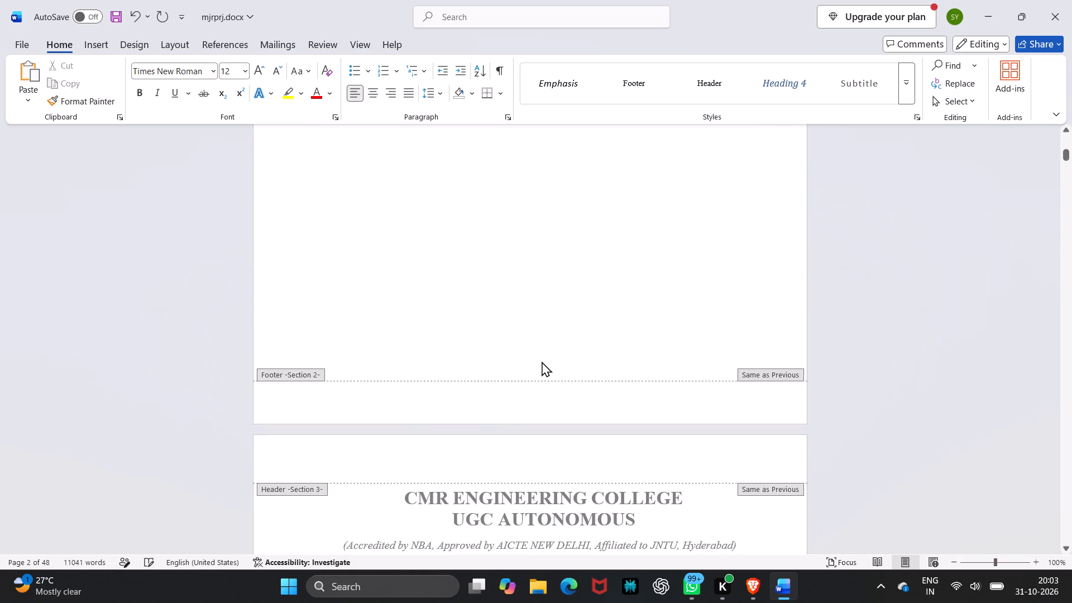
{"action": "scroll", "coordinate": [542, 362], "scroll_direction": "up", "scroll_amount": 4}
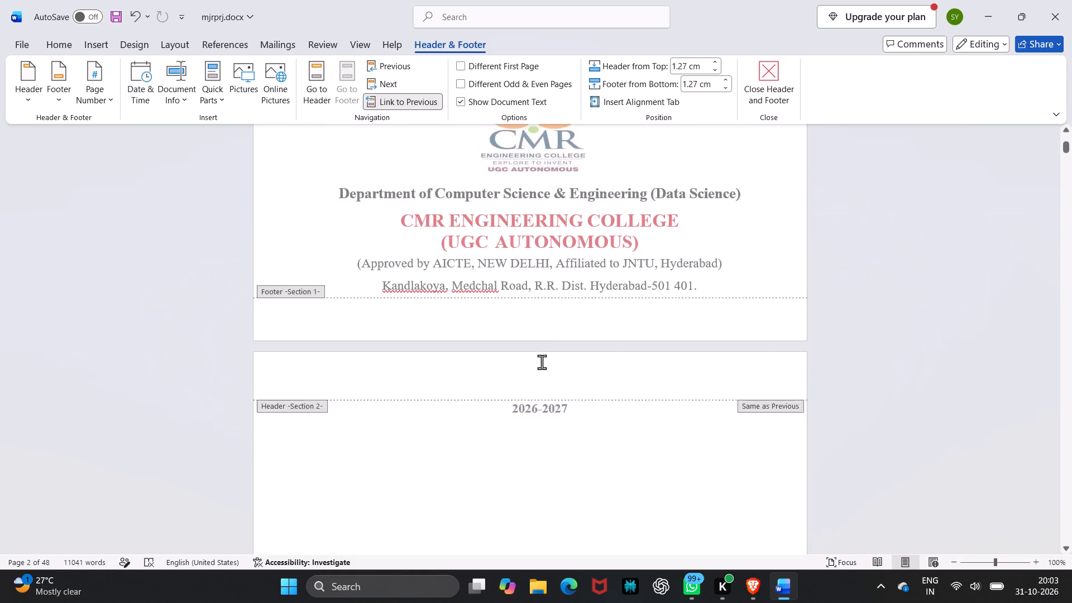
{"action": "scroll", "coordinate": [542, 362], "scroll_direction": "up", "scroll_amount": 3}
{"action": "scroll", "coordinate": [542, 362], "scroll_direction": "down", "scroll_amount": 7}
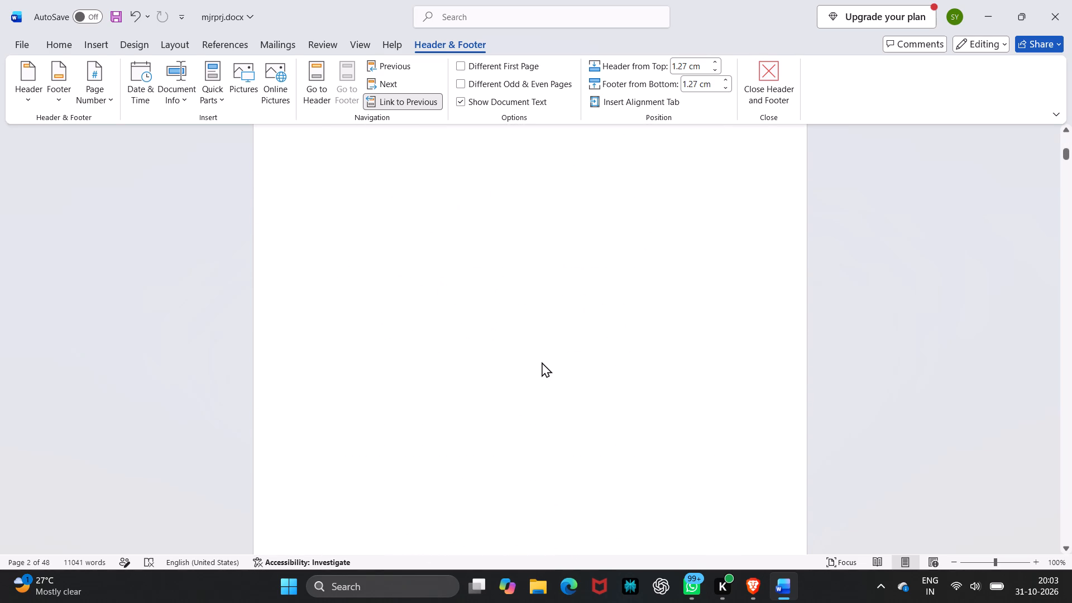
{"action": "scroll", "coordinate": [542, 362], "scroll_direction": "down", "scroll_amount": 3}
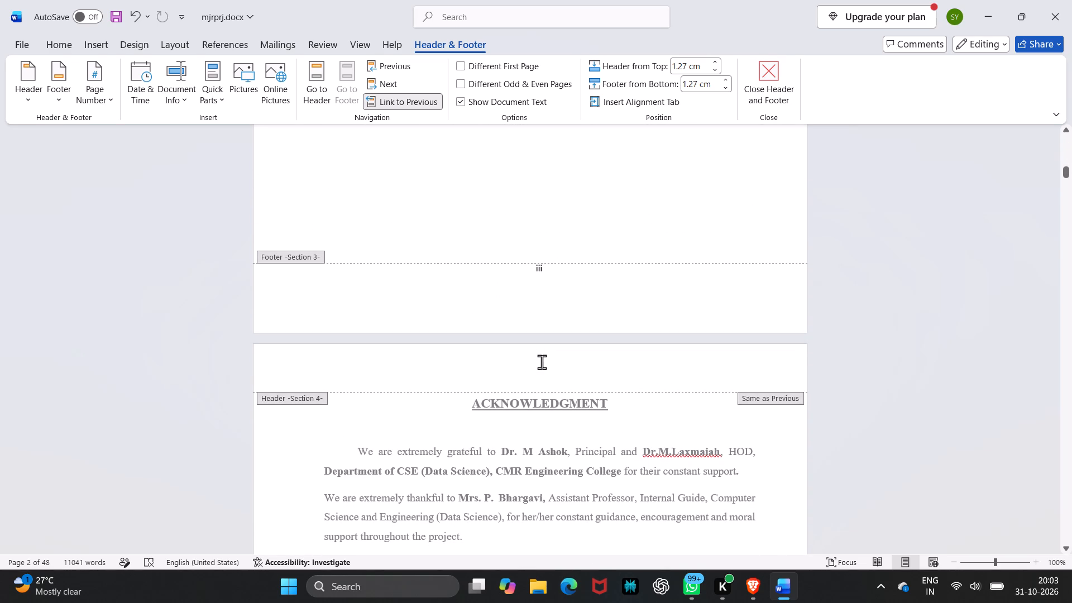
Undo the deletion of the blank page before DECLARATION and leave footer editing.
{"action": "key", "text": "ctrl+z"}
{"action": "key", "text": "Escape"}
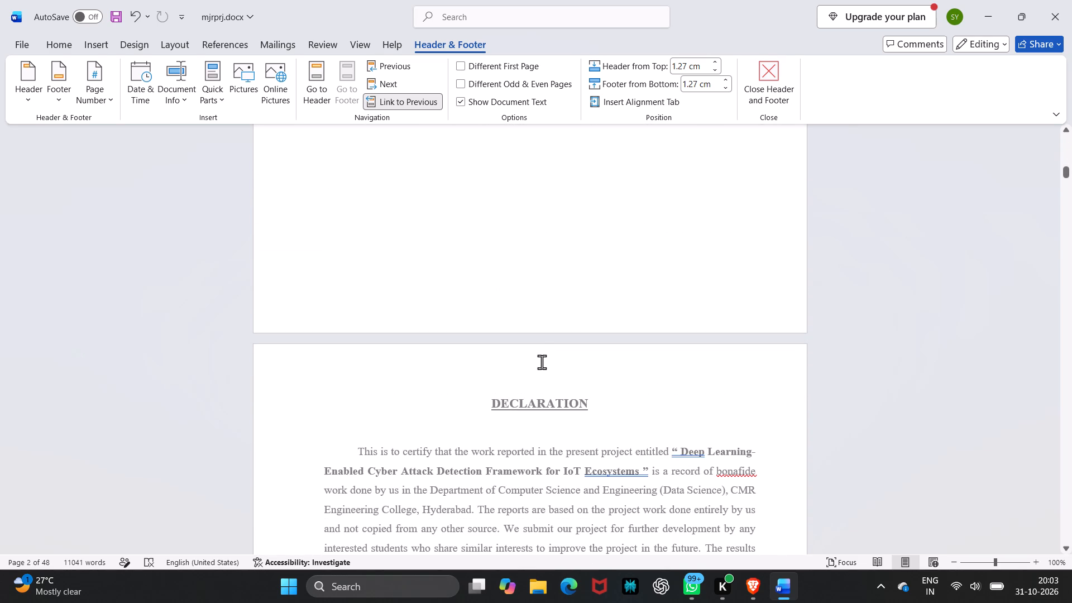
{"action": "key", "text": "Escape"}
Examine the pages from the cover to ACKNOWLEDGMENT for blank pages and page numbering.
{"action": "scroll", "coordinate": [471, 264], "scroll_direction": "up", "scroll_amount": 3}
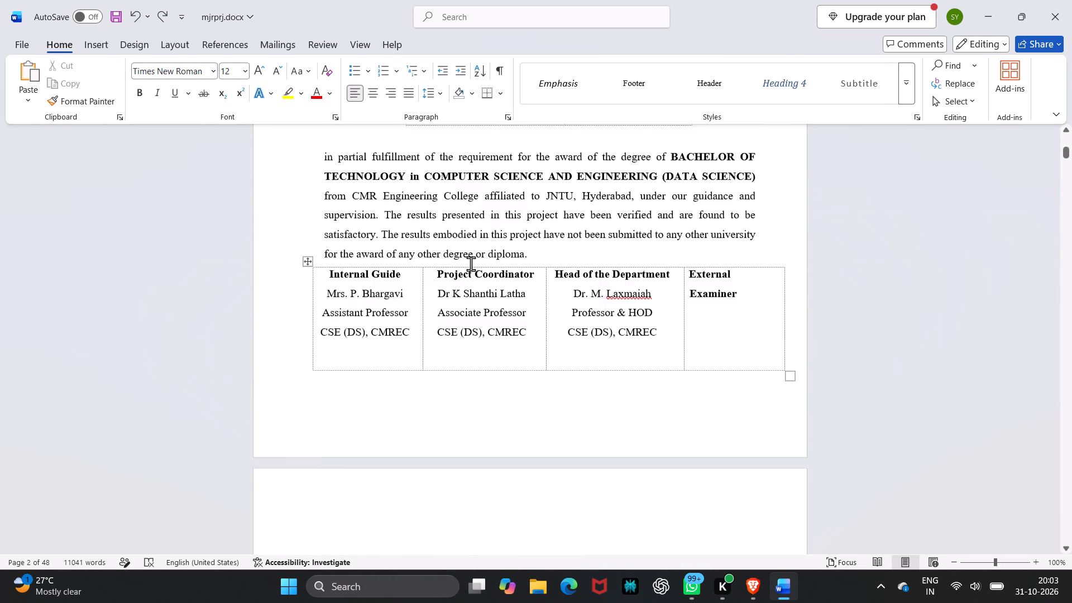
{"action": "scroll", "coordinate": [471, 264], "scroll_direction": "down", "scroll_amount": 2}
{"action": "scroll", "coordinate": [406, 400], "scroll_direction": "up", "scroll_amount": 1}
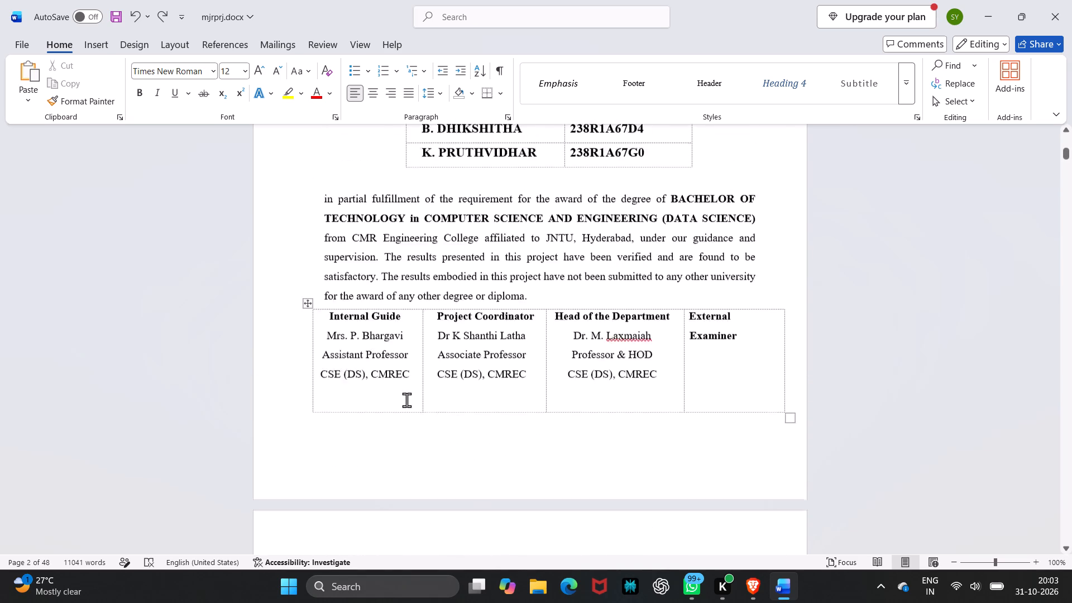
{"action": "scroll", "coordinate": [406, 400], "scroll_direction": "up", "scroll_amount": 4}
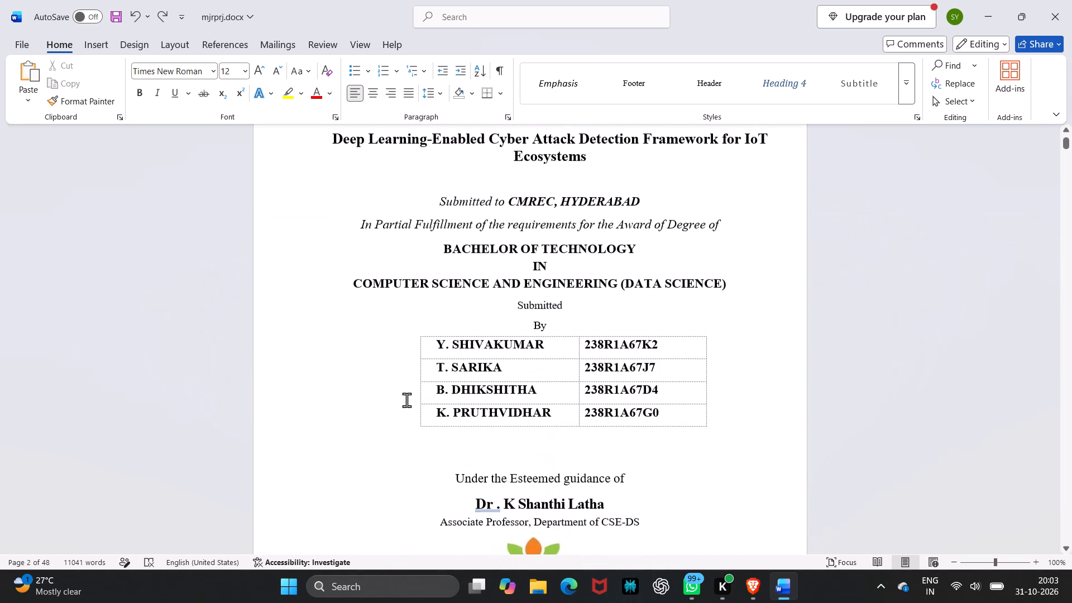
{"action": "scroll", "coordinate": [406, 400], "scroll_direction": "up", "scroll_amount": 1}
{"action": "scroll", "coordinate": [406, 400], "scroll_direction": "down", "scroll_amount": 6}
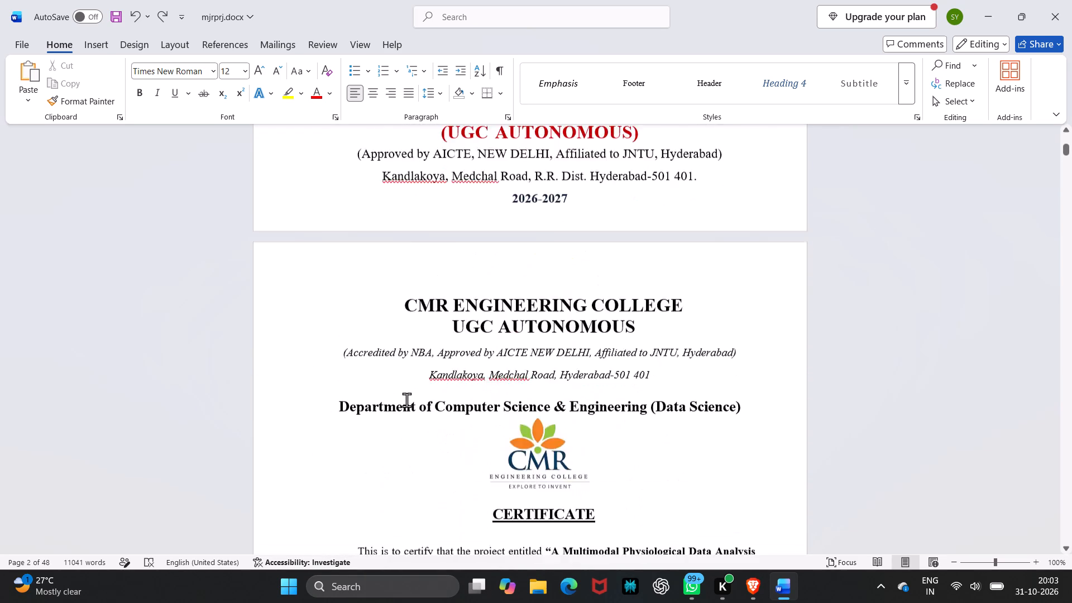
{"action": "scroll", "coordinate": [406, 400], "scroll_direction": "down", "scroll_amount": 3}
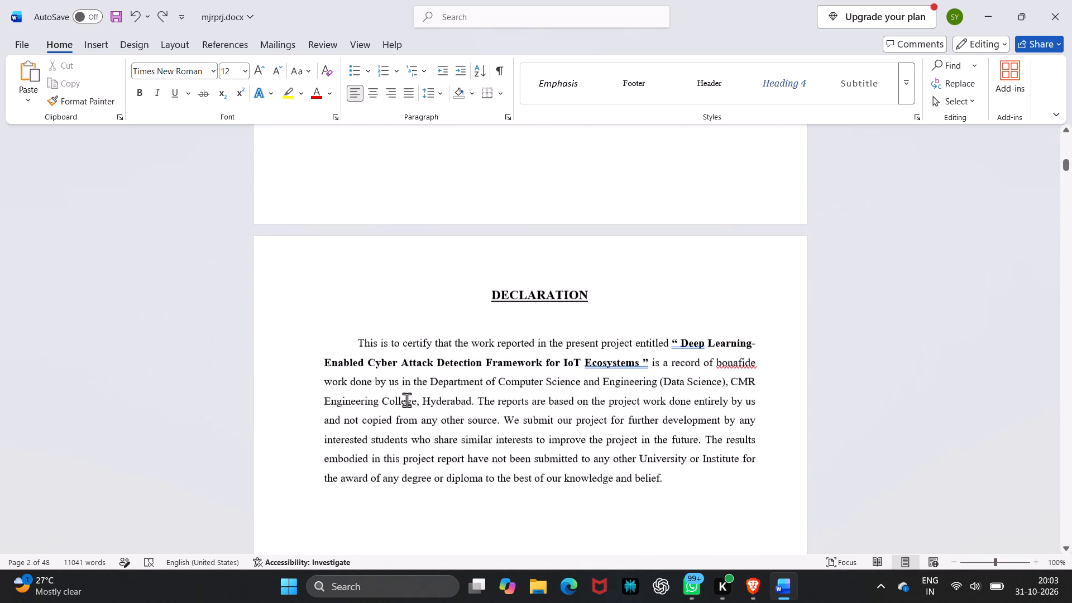
{"action": "scroll", "coordinate": [406, 400], "scroll_direction": "down", "scroll_amount": 4}
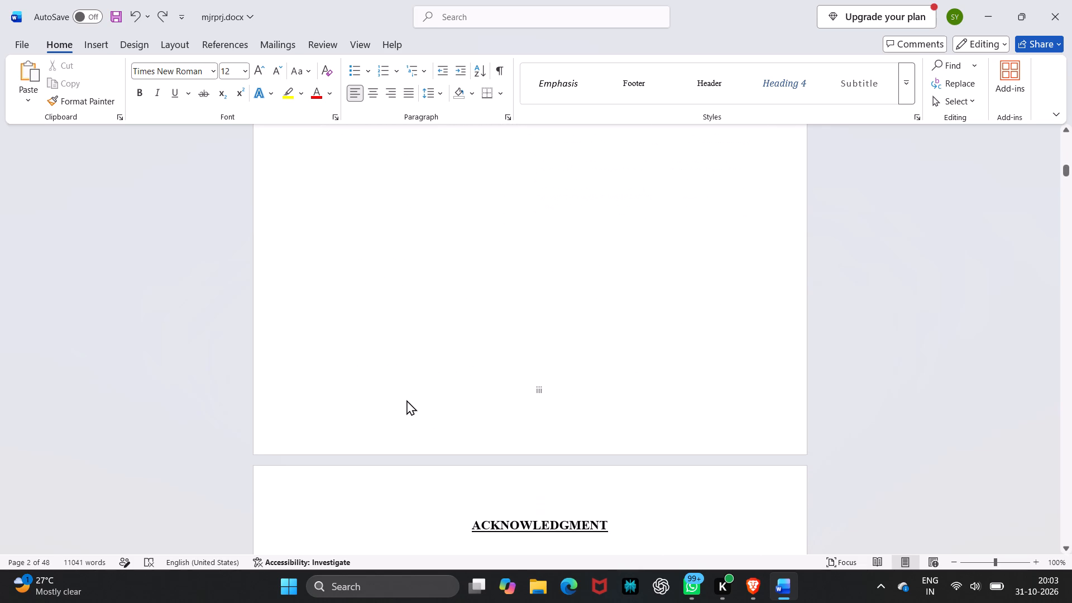
Delete the blank page after the certificate's signature table and check the pages through to ACKNOWLEDGMENT.
{"action": "scroll", "coordinate": [406, 400], "scroll_direction": "up", "scroll_amount": 1}
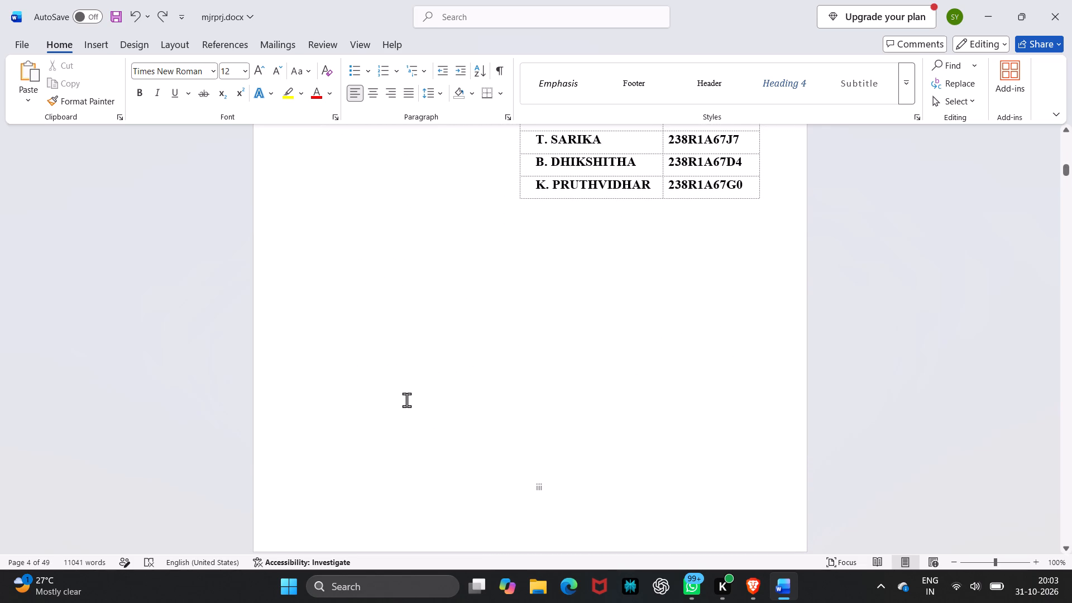
{"action": "scroll", "coordinate": [406, 400], "scroll_direction": "up", "scroll_amount": 3}
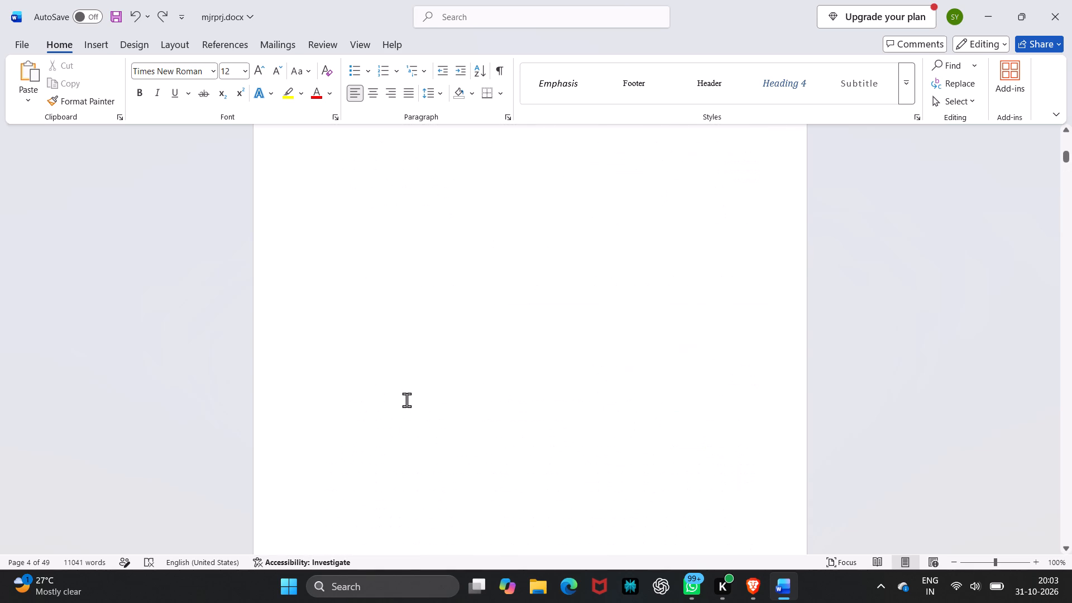
{"action": "scroll", "coordinate": [406, 400], "scroll_direction": "up", "scroll_amount": 1}
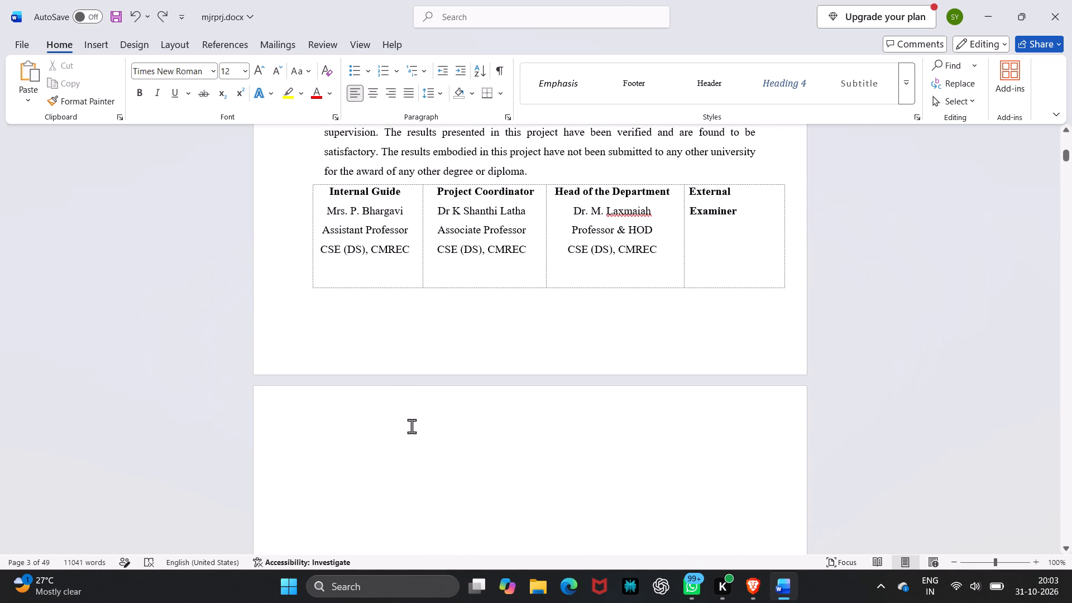
{"action": "key", "text": "Delete"}
{"action": "scroll", "coordinate": [411, 426], "scroll_direction": "down", "scroll_amount": 4}
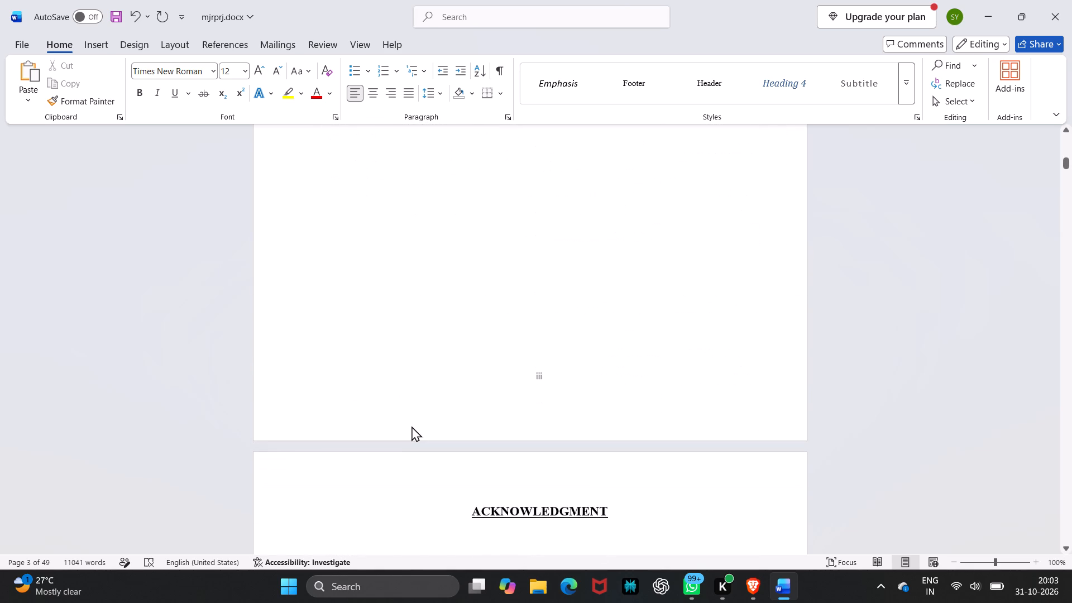
{"action": "scroll", "coordinate": [411, 426], "scroll_direction": "down", "scroll_amount": 1}
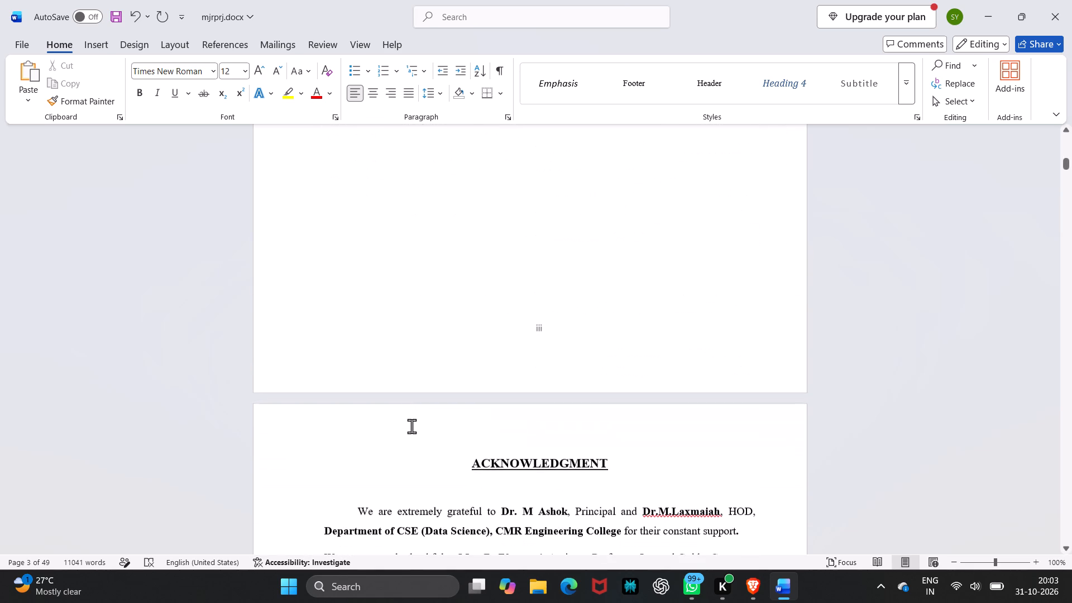
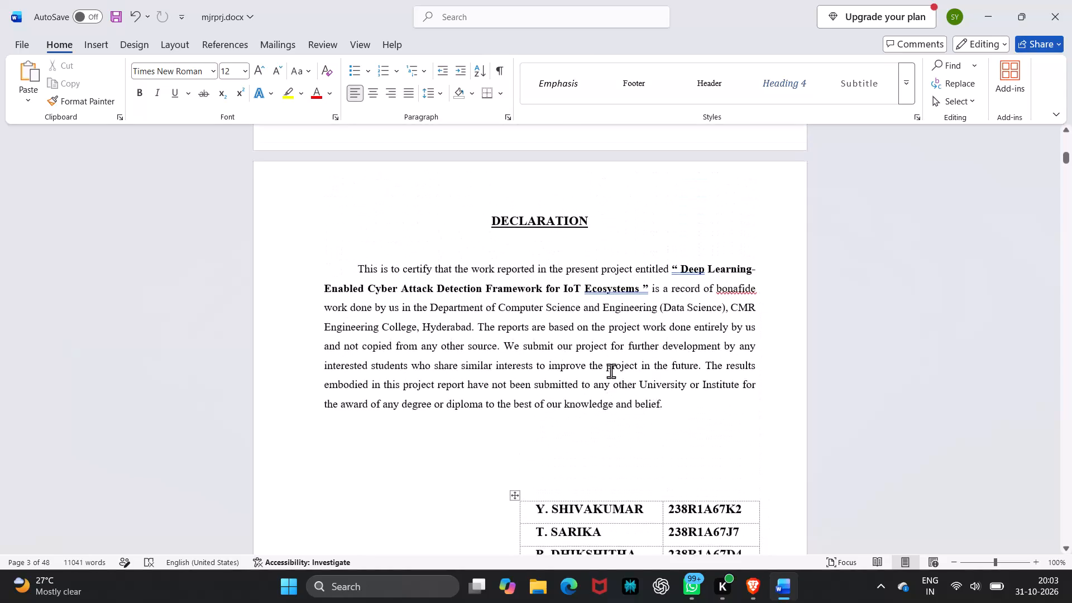
Examine the page break between the certificate and DECLARATION, and the DECLARATION page's text and student table.
{"action": "scroll", "coordinate": [611, 371], "scroll_direction": "up", "scroll_amount": 1}
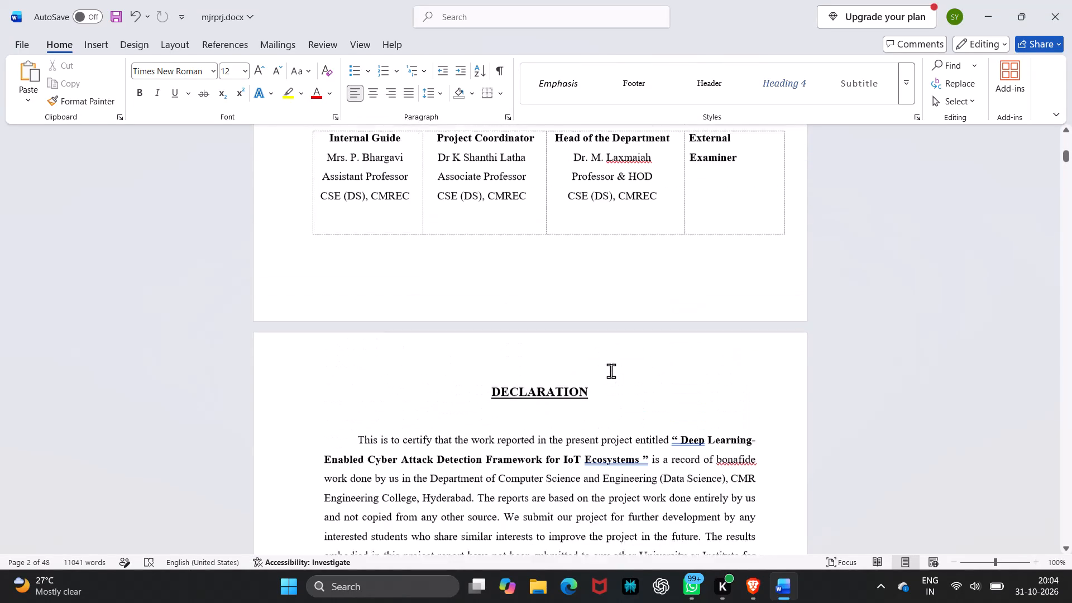
{"action": "scroll", "coordinate": [611, 371], "scroll_direction": "down", "scroll_amount": 2}
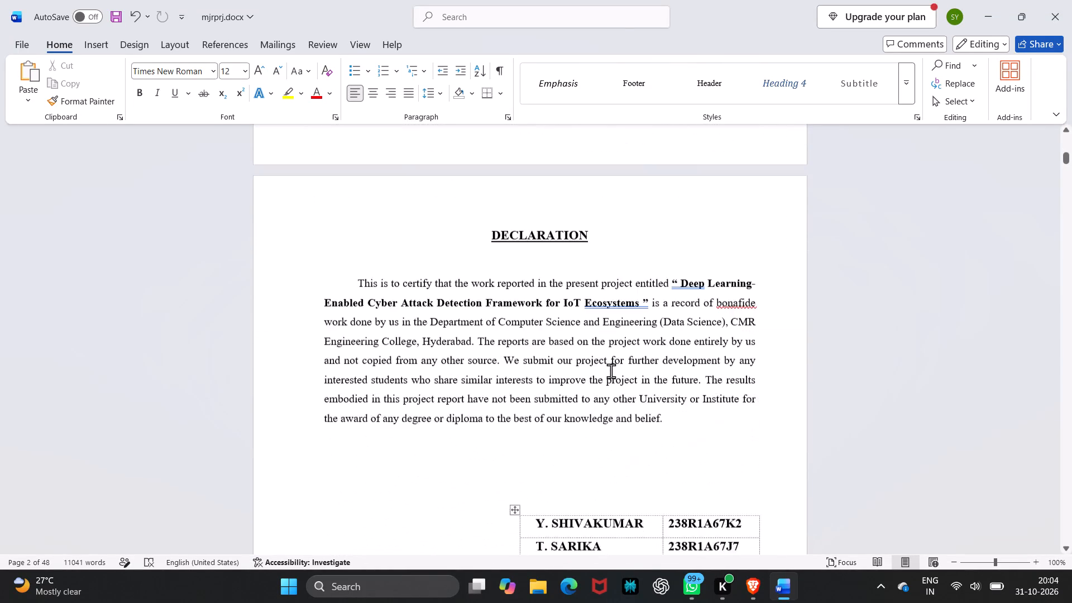
{"action": "scroll", "coordinate": [611, 371], "scroll_direction": "down", "scroll_amount": 1}
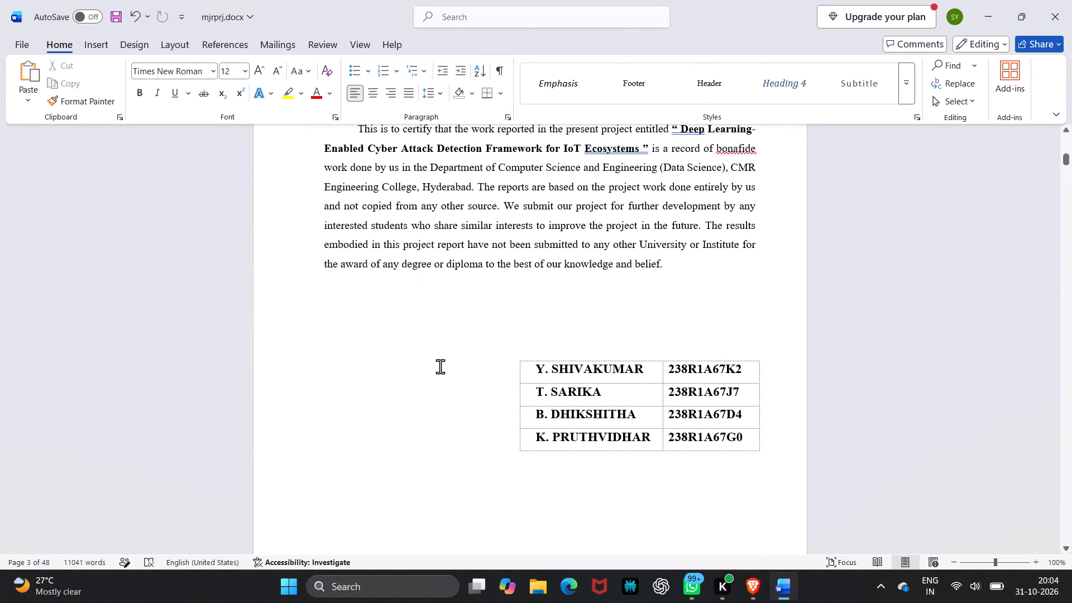
{"action": "scroll", "coordinate": [440, 366], "scroll_direction": "down", "scroll_amount": 1}
{"action": "scroll", "coordinate": [440, 366], "scroll_direction": "up", "scroll_amount": 1}
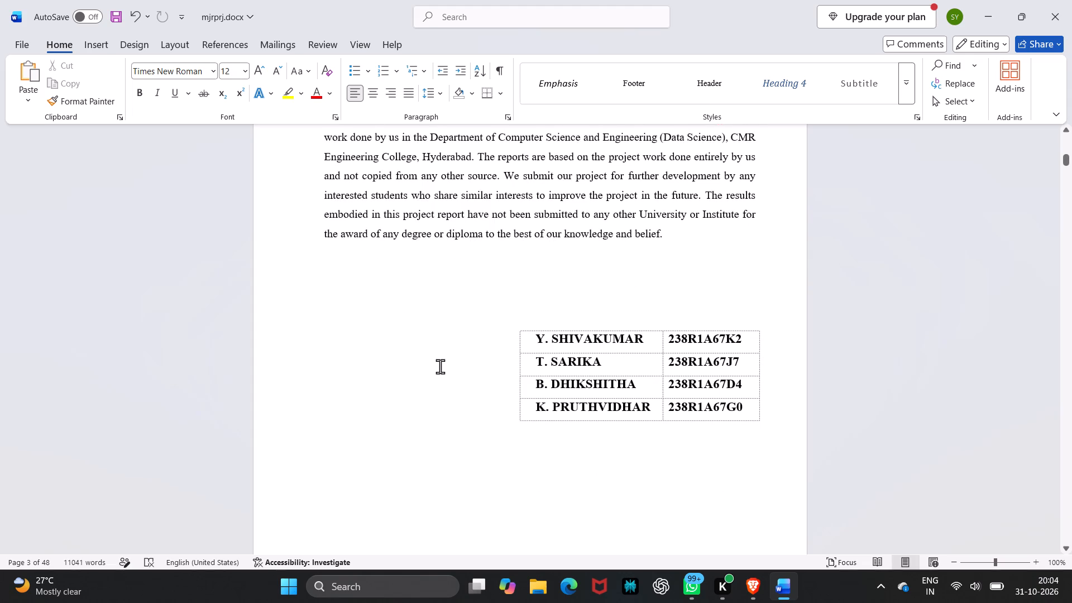
{"action": "scroll", "coordinate": [440, 366], "scroll_direction": "up", "scroll_amount": 1}
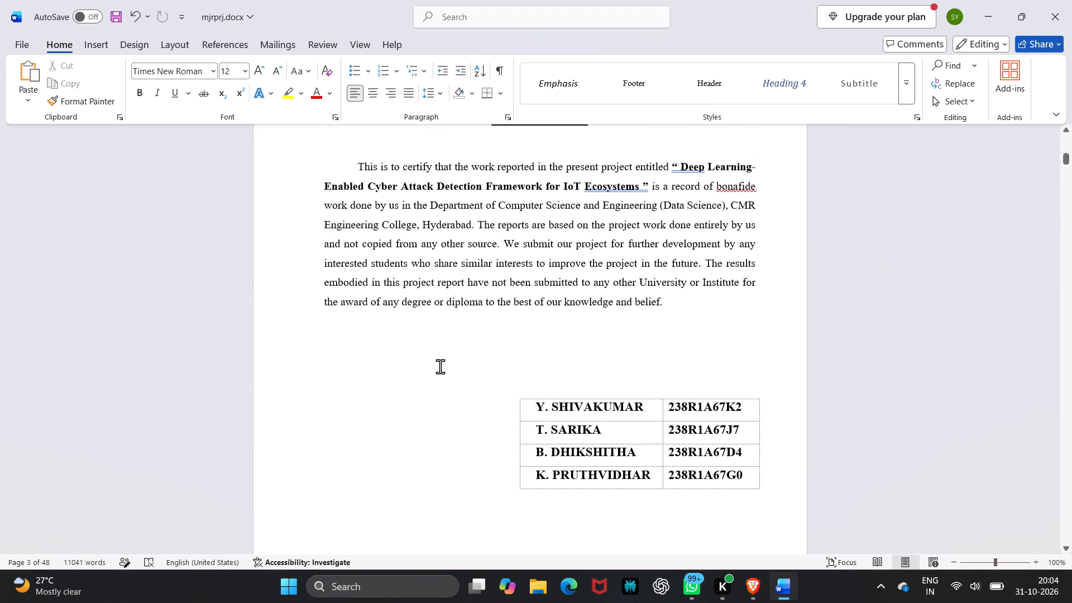
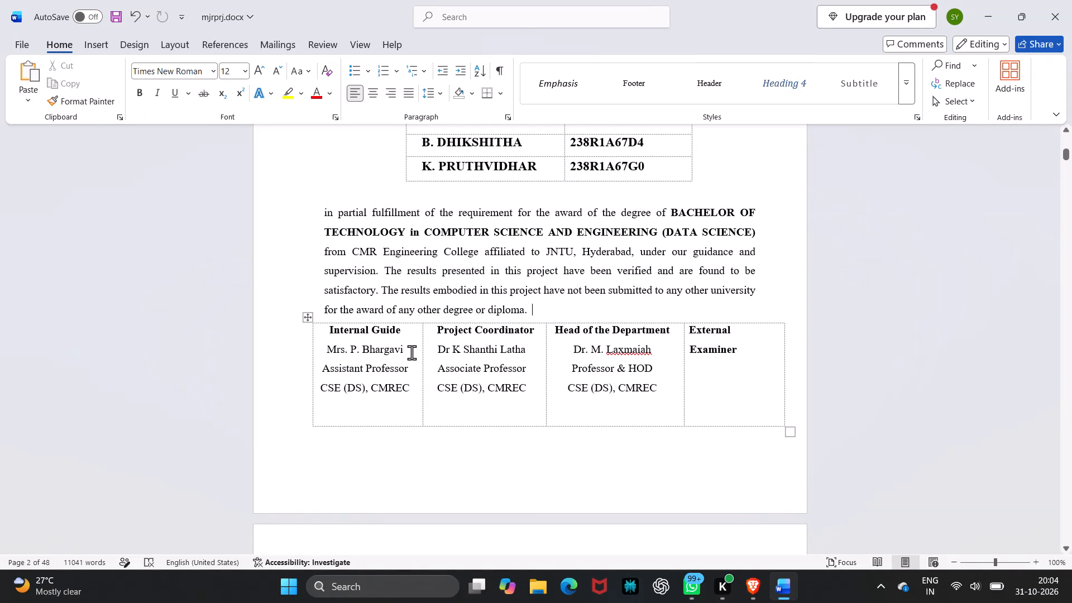
Copy the internal guide's name from the signature table on the certificate page.
{"action": "left_click_drag", "start_coordinate": [405, 350], "coordinate": [327, 345]}
{"action": "key", "text": "ctrl+c"}
{"action": "left_click", "coordinate": [456, 444]}
Examine the DECLARATION, ACKNOWLEDGMENT and ABSTRACT pages through to the start of the CONTENTS table, checking their text and page layout.
{"action": "scroll", "coordinate": [456, 444], "scroll_direction": "down", "scroll_amount": 3}
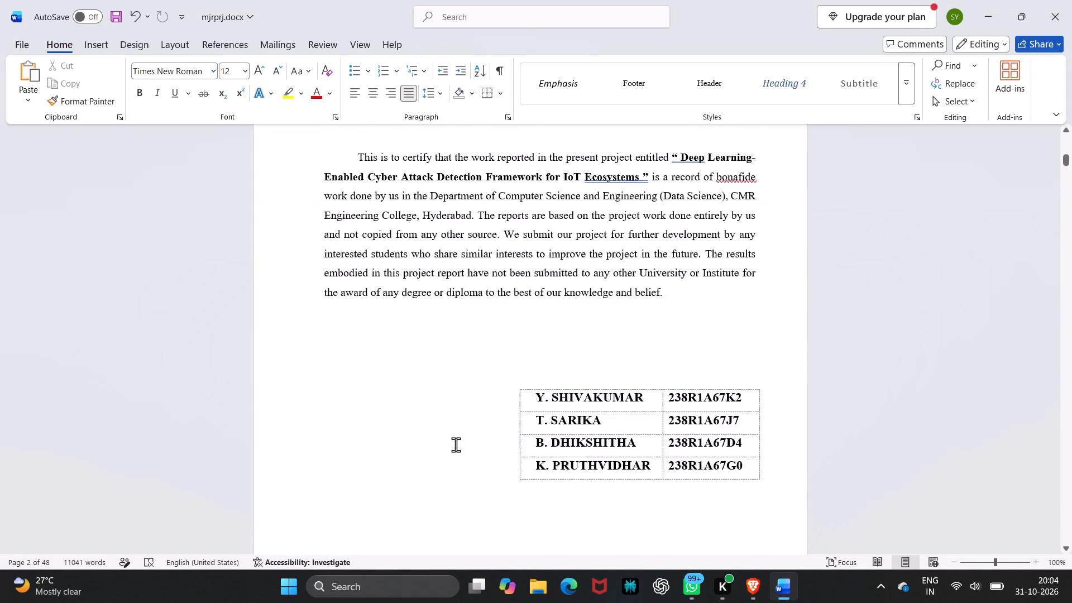
{"action": "scroll", "coordinate": [456, 444], "scroll_direction": "down", "scroll_amount": 5}
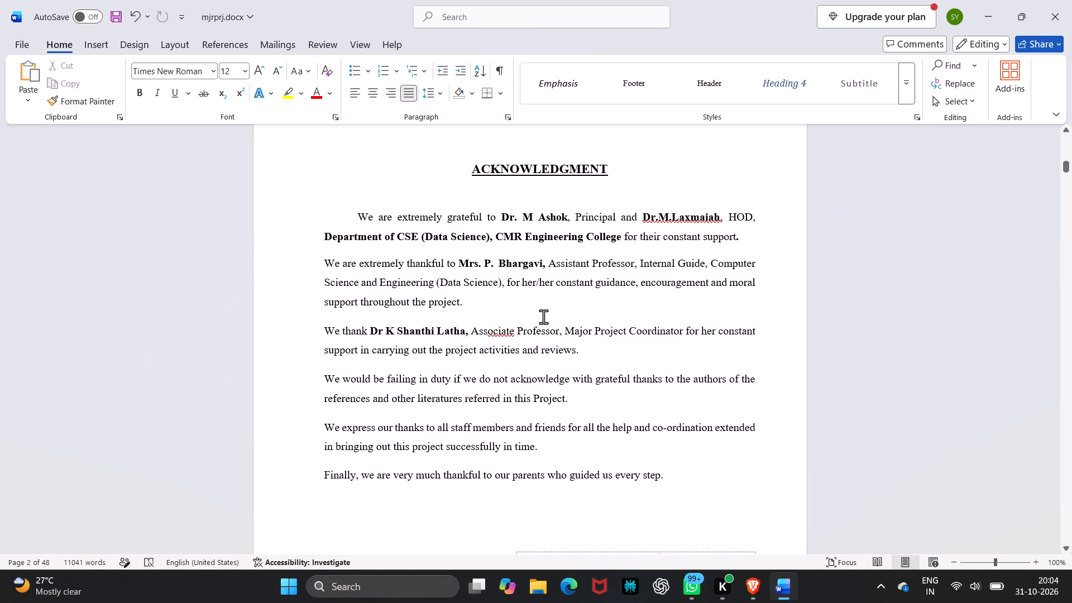
{"action": "scroll", "coordinate": [537, 318], "scroll_direction": "down", "scroll_amount": 1}
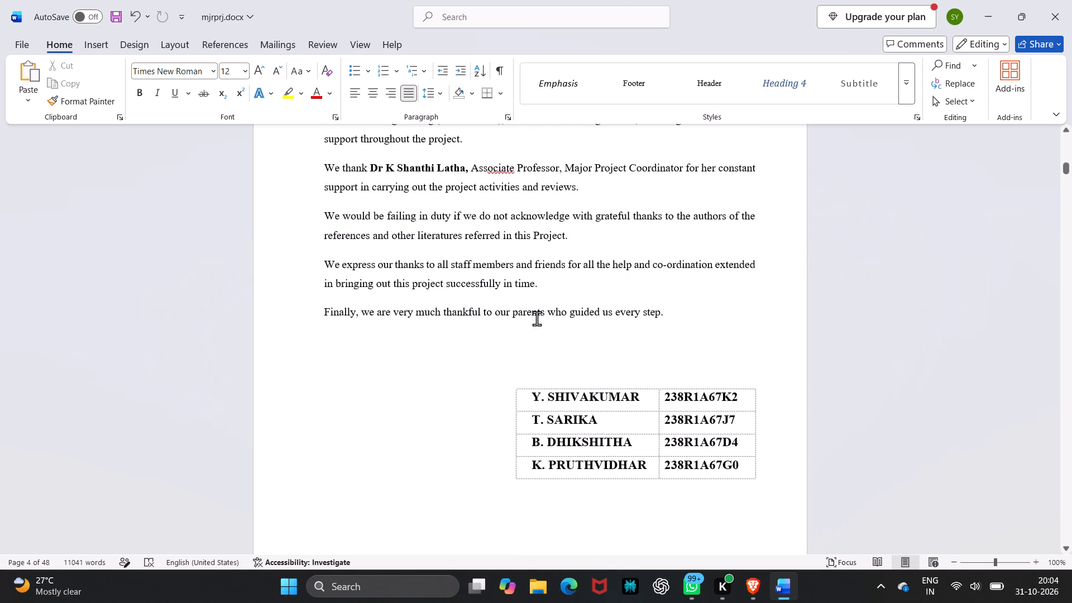
{"action": "scroll", "coordinate": [537, 318], "scroll_direction": "down", "scroll_amount": 3}
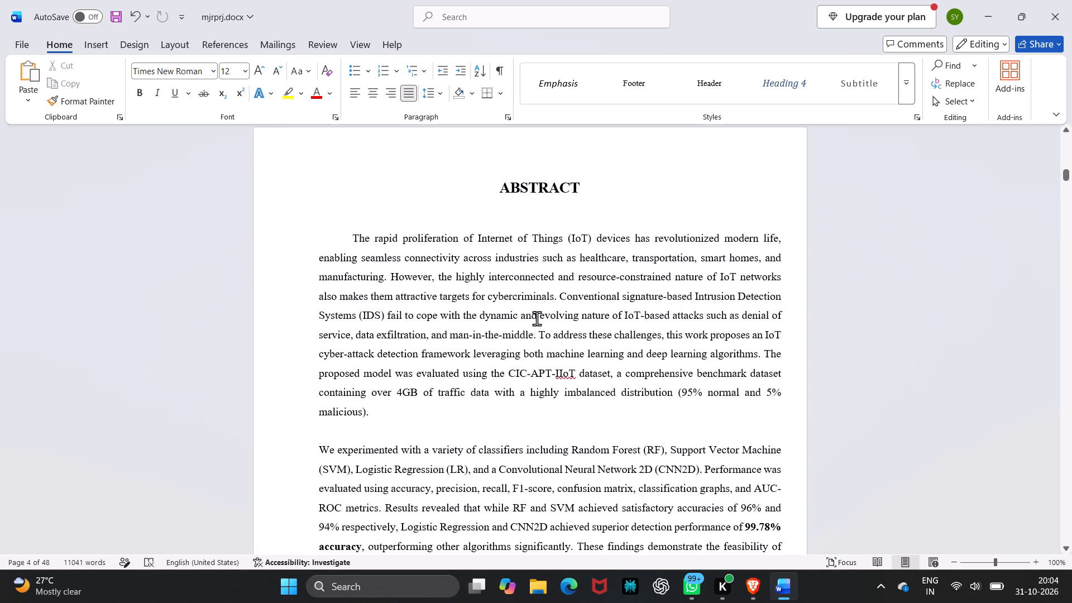
{"action": "scroll", "coordinate": [537, 318], "scroll_direction": "up", "scroll_amount": 1}
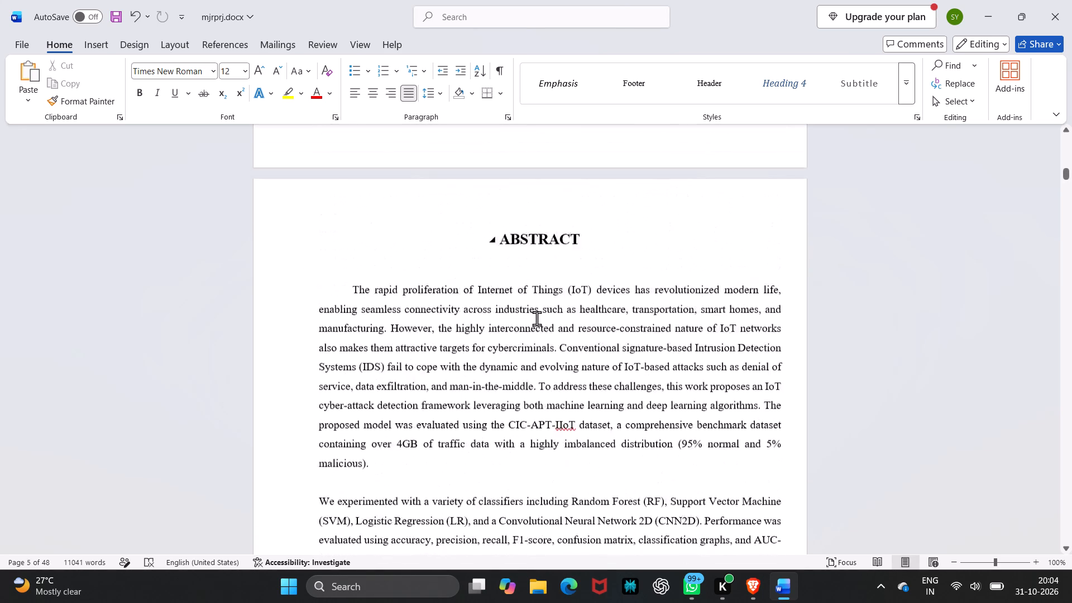
{"action": "scroll", "coordinate": [537, 318], "scroll_direction": "up", "scroll_amount": 1}
{"action": "scroll", "coordinate": [537, 318], "scroll_direction": "down", "scroll_amount": 2}
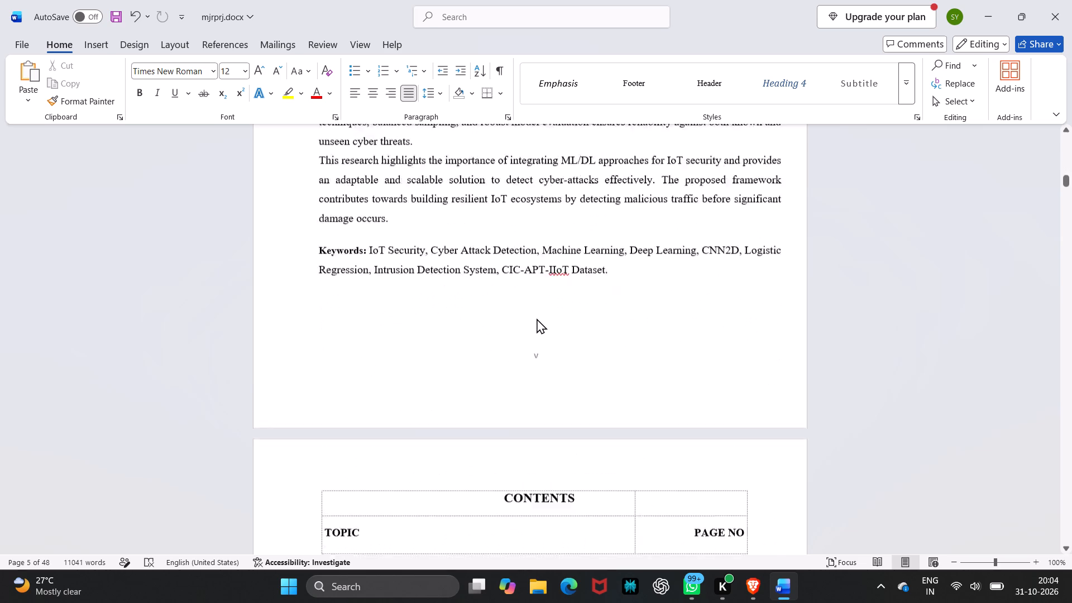
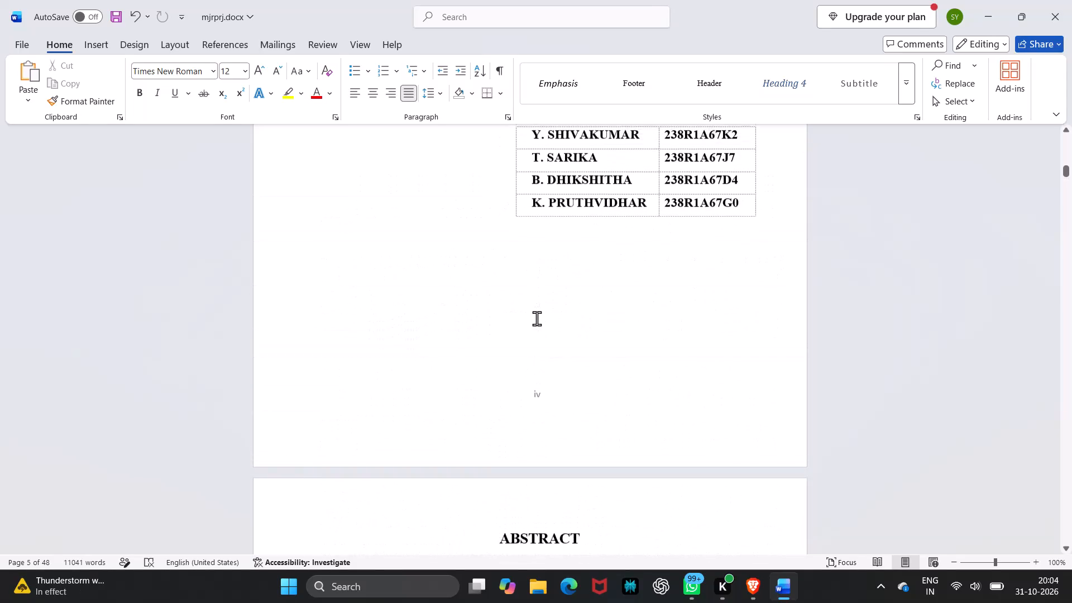
Examine the ABSTRACT page and the CONTENTS table down to the PROPOSED SYSTEM entries, checking page layout and listed page numbers.
{"action": "scroll", "coordinate": [537, 318], "scroll_direction": "up", "scroll_amount": 1}
{"action": "scroll", "coordinate": [537, 318], "scroll_direction": "down", "scroll_amount": 2}
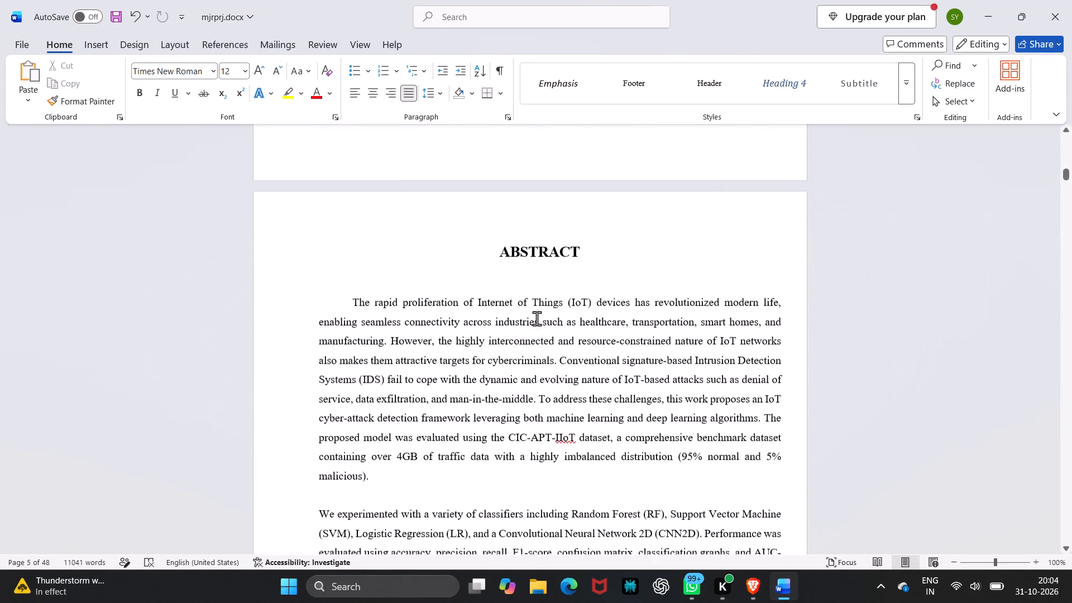
{"action": "scroll", "coordinate": [537, 318], "scroll_direction": "down", "scroll_amount": 1}
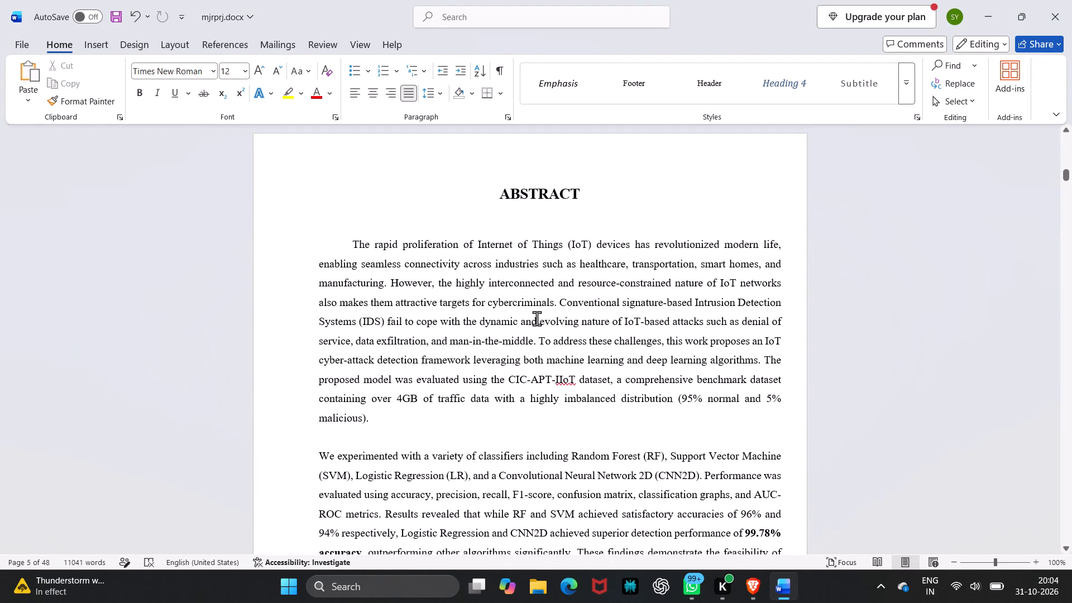
{"action": "left_click", "coordinate": [537, 318]}
{"action": "scroll", "coordinate": [537, 318], "scroll_direction": "down", "scroll_amount": 2}
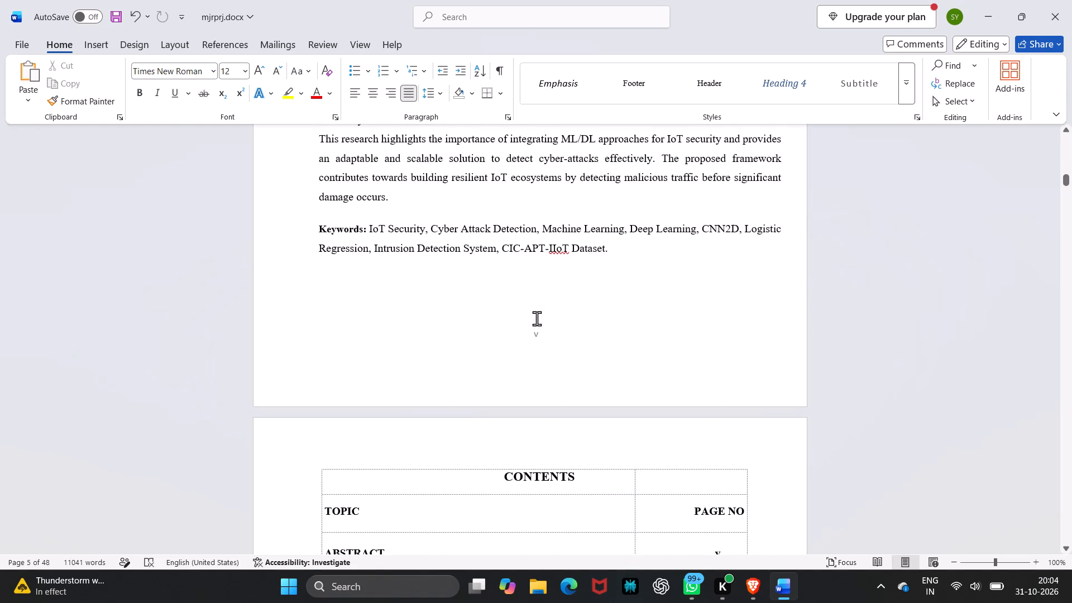
{"action": "scroll", "coordinate": [537, 318], "scroll_direction": "down", "scroll_amount": 3}
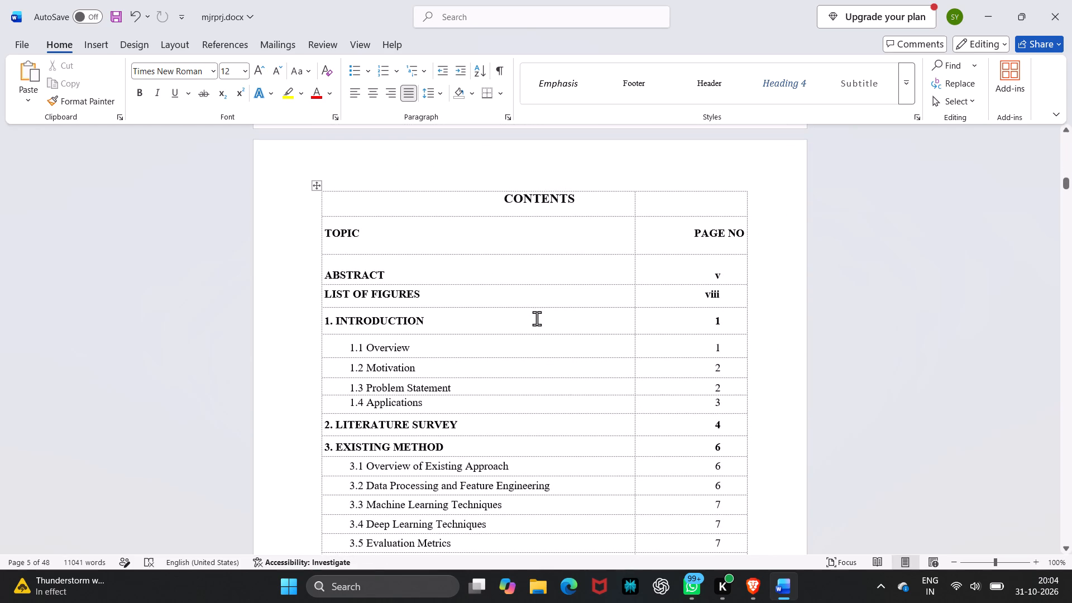
{"action": "scroll", "coordinate": [537, 318], "scroll_direction": "down", "scroll_amount": 1}
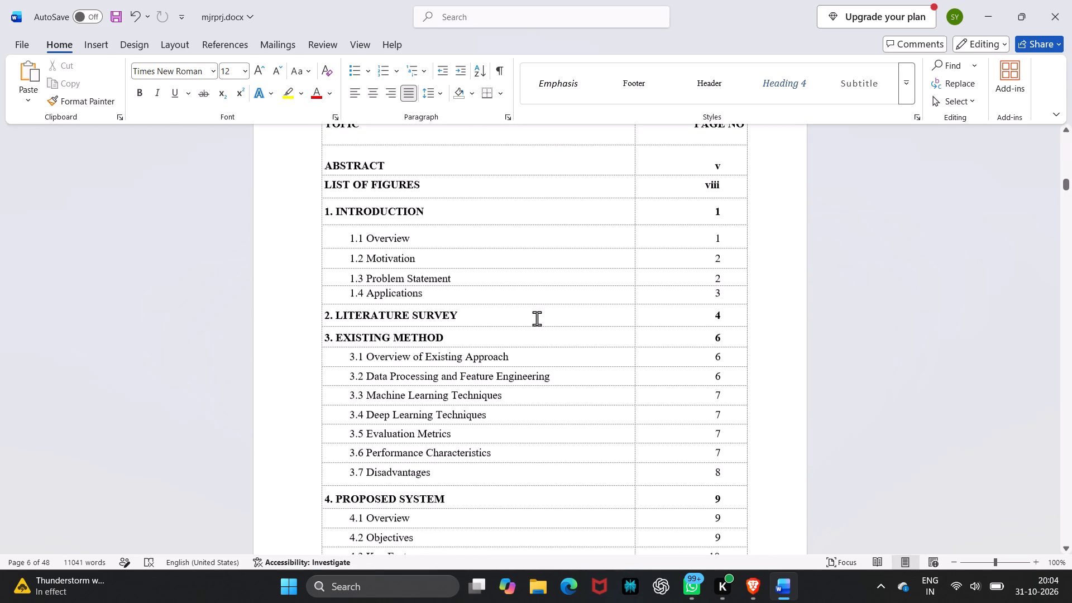
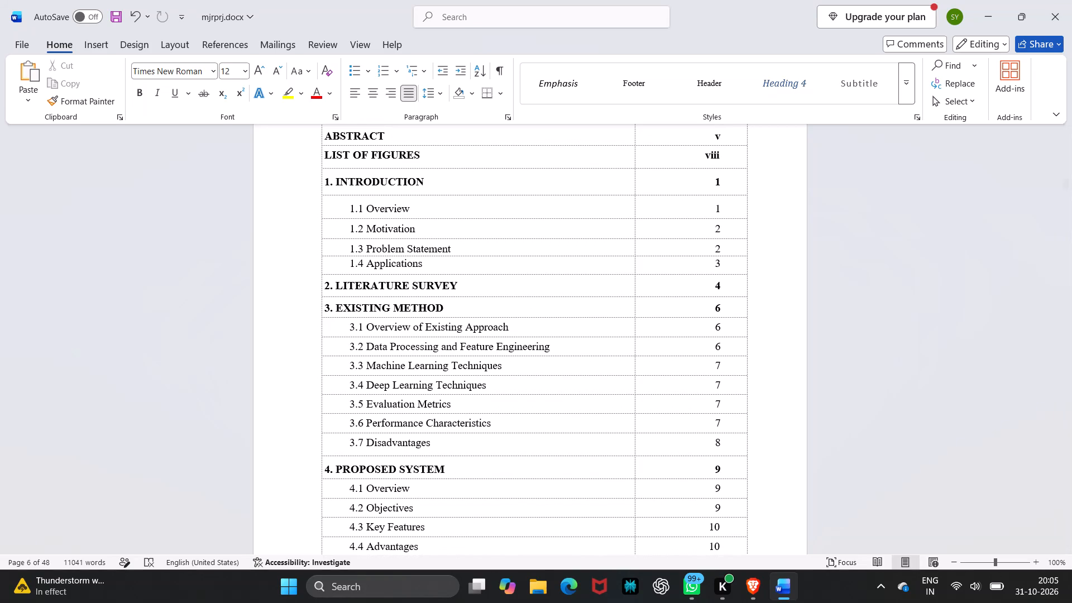
Examine the rest of the CONTENTS table, from the PROPOSED SYSTEM entries through REFERENCES, including how it continues across pages vi and vii.
{"action": "left_click", "coordinate": [537, 318]}
{"action": "scroll", "coordinate": [537, 318], "scroll_direction": "down", "scroll_amount": 2}
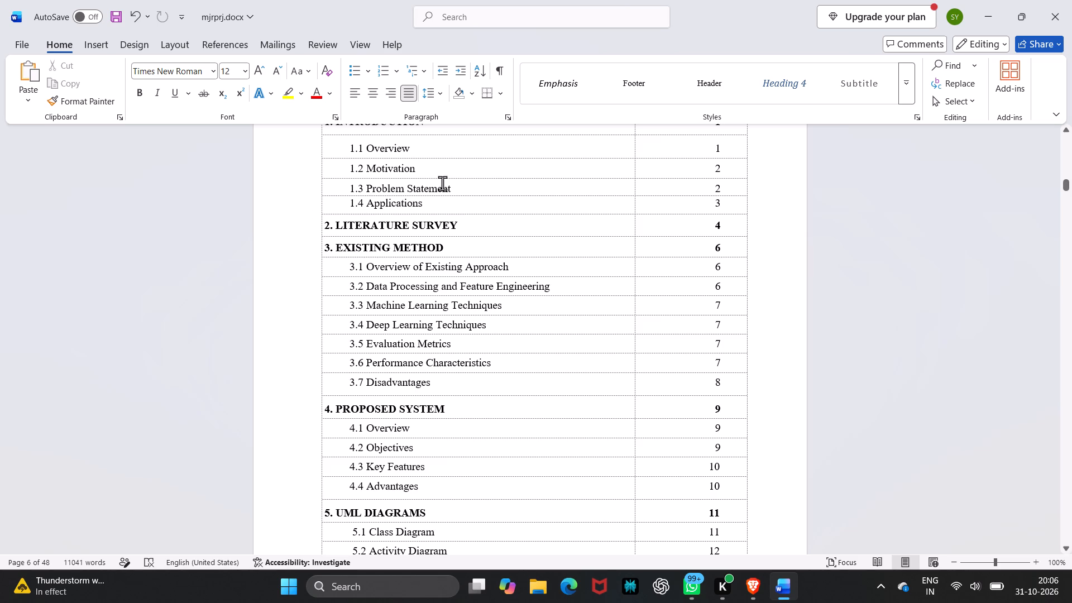
{"action": "scroll", "coordinate": [809, 240], "scroll_direction": "down", "scroll_amount": 6}
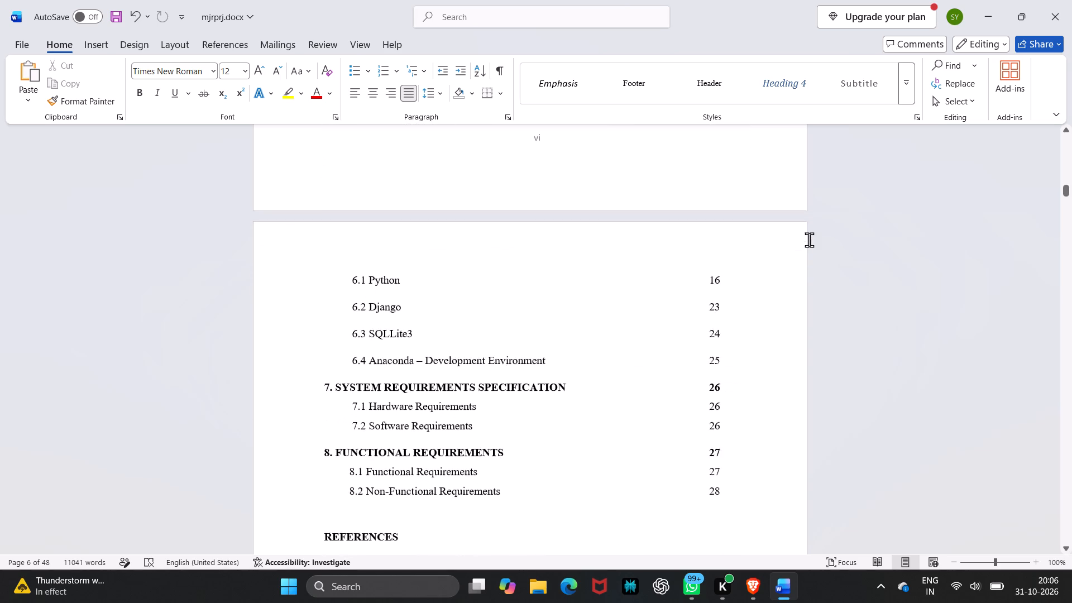
{"action": "scroll", "coordinate": [809, 240], "scroll_direction": "down", "scroll_amount": 1}
{"action": "scroll", "coordinate": [809, 240], "scroll_direction": "up", "scroll_amount": 1}
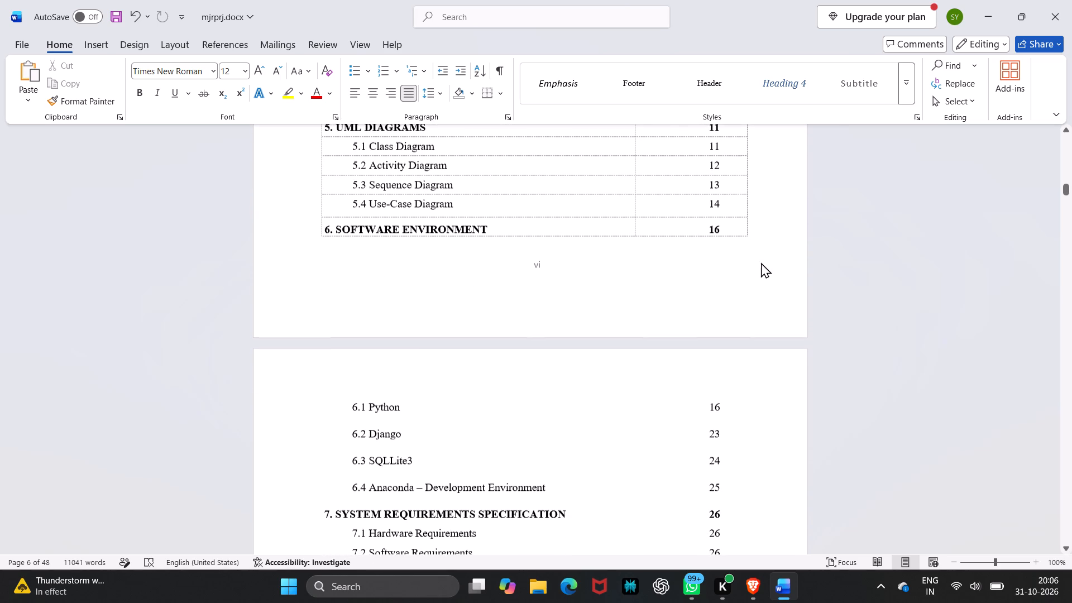
{"action": "left_click", "coordinate": [761, 262]}
{"action": "scroll", "coordinate": [739, 373], "scroll_direction": "down", "scroll_amount": 1}
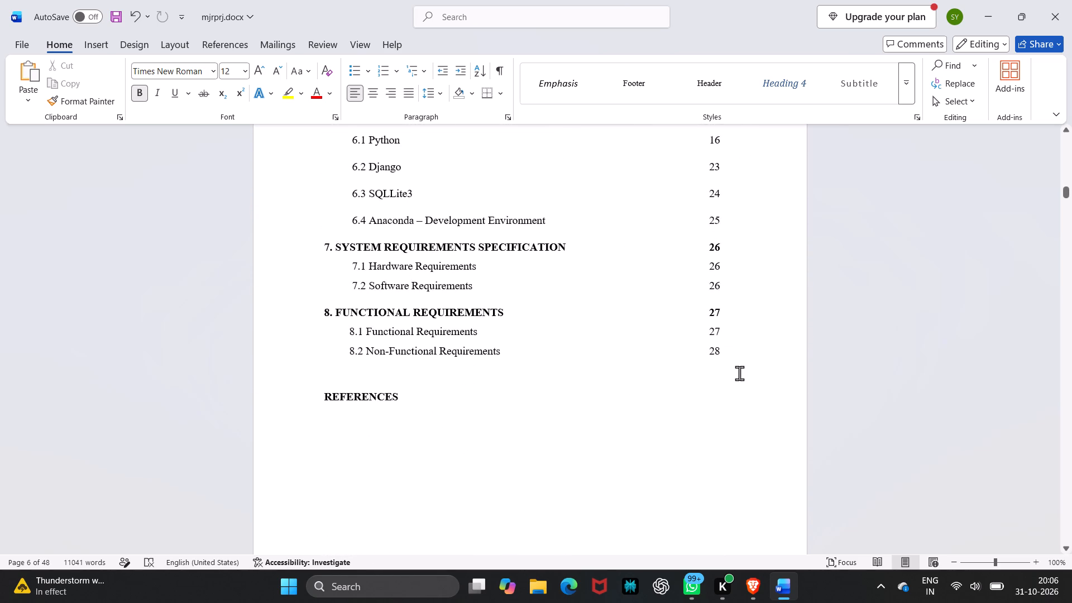
{"action": "scroll", "coordinate": [739, 373], "scroll_direction": "down", "scroll_amount": 3}
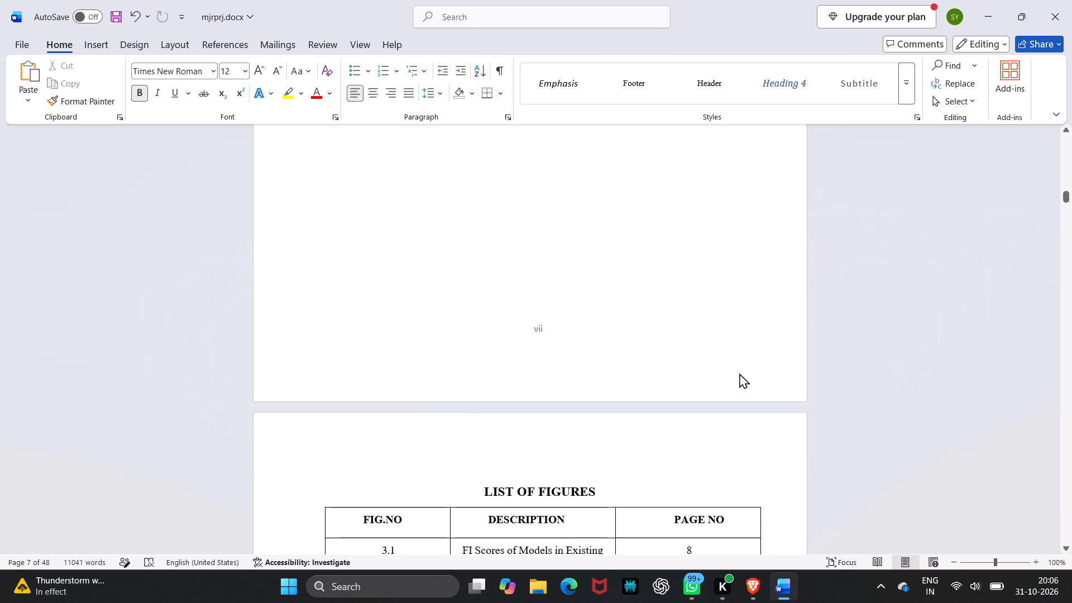
Examine the LIST OF FIGURES table through figure 6.12 and the footer numbering up to the start of the INTRODUCTION chapter.
{"action": "scroll", "coordinate": [739, 373], "scroll_direction": "down", "scroll_amount": 3}
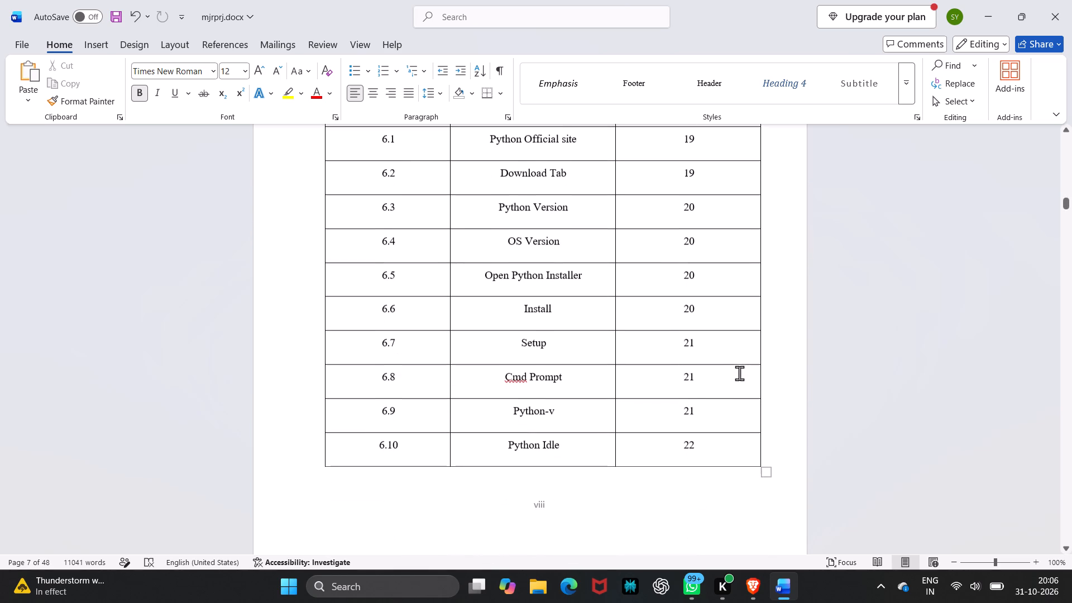
{"action": "scroll", "coordinate": [739, 373], "scroll_direction": "down", "scroll_amount": 3}
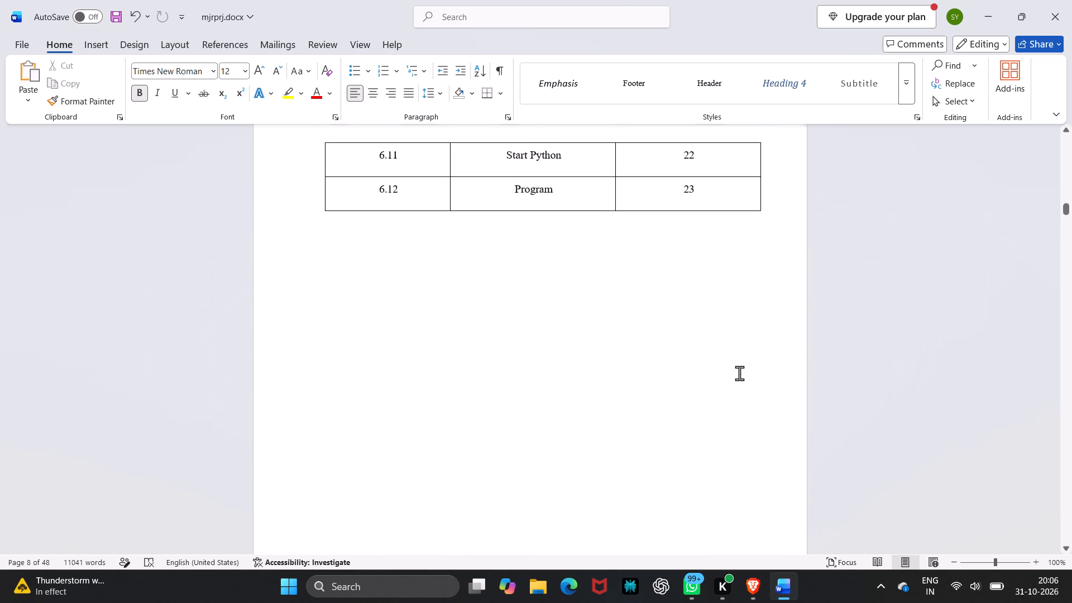
{"action": "scroll", "coordinate": [739, 373], "scroll_direction": "down", "scroll_amount": 3}
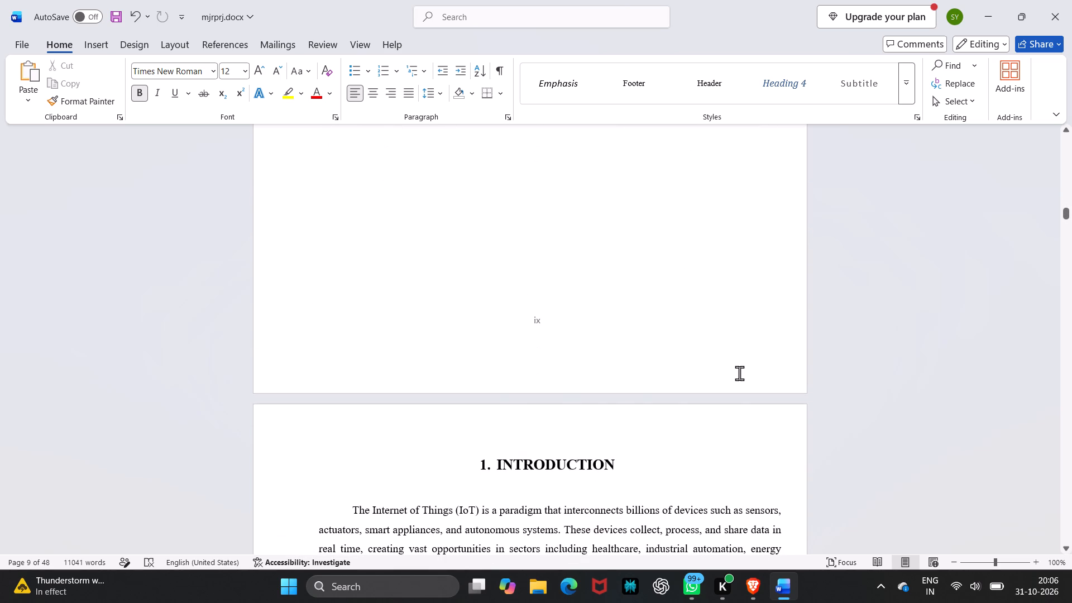
In the INTRODUCTION, insert a blank line after "multiple algorithms." so the "We experimented with Random Forest" paragraph starts on the following page.
{"action": "scroll", "coordinate": [739, 373], "scroll_direction": "down", "scroll_amount": 6}
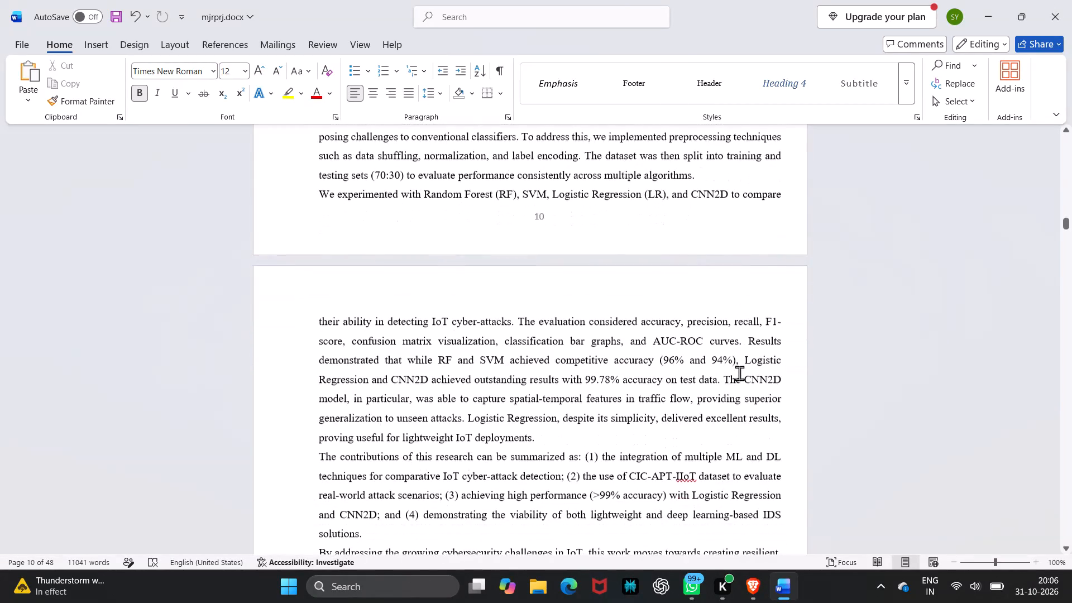
{"action": "scroll", "coordinate": [739, 373], "scroll_direction": "down", "scroll_amount": 1}
{"action": "scroll", "coordinate": [739, 373], "scroll_direction": "up", "scroll_amount": 1}
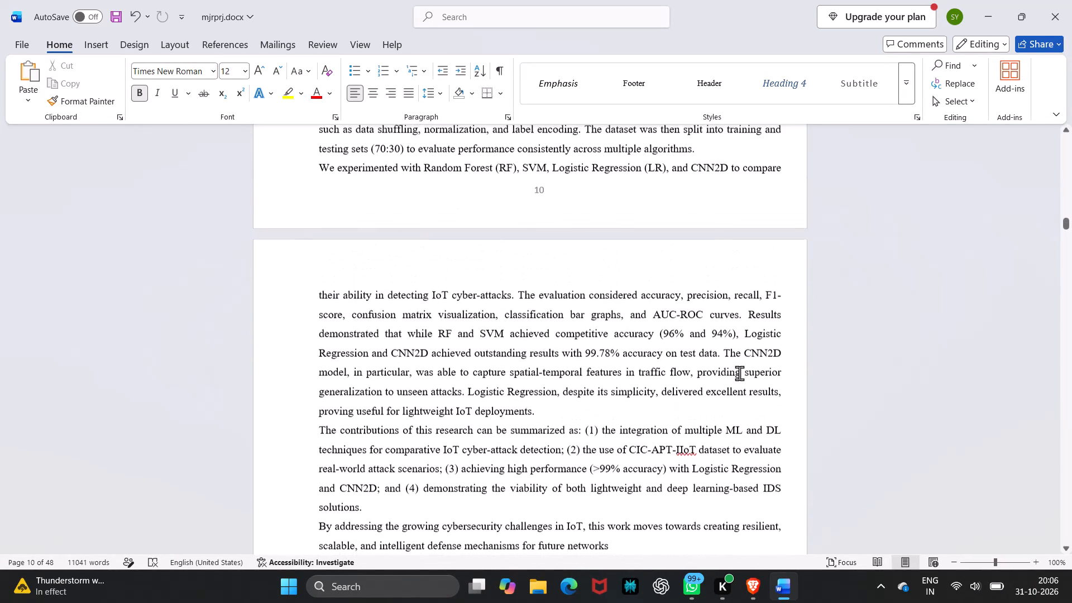
{"action": "left_click", "coordinate": [707, 152]}
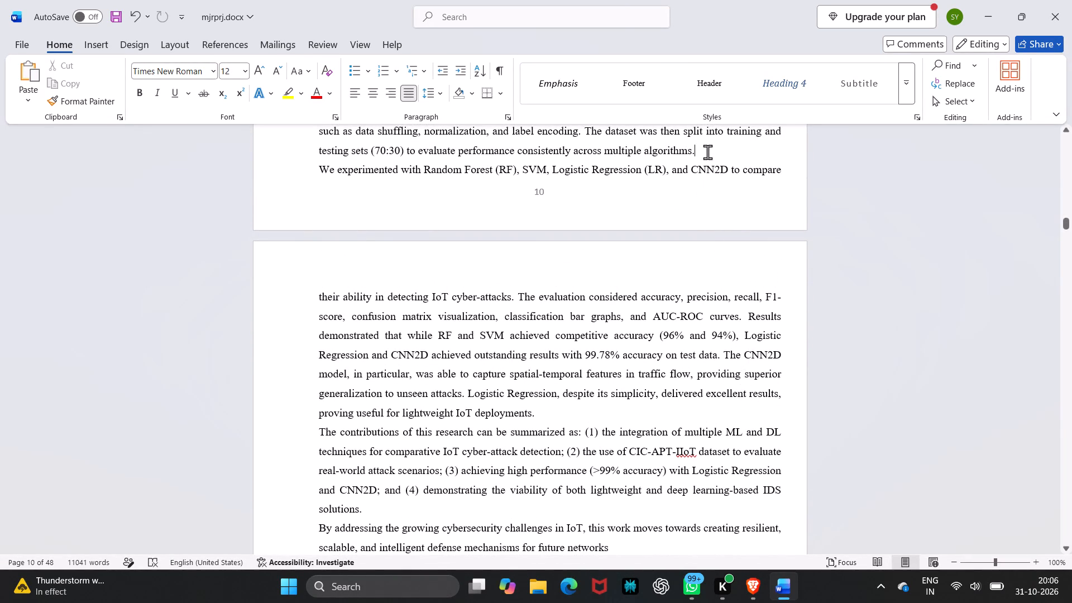
{"action": "key", "text": "Return"}
Examine the INTRODUCTION pages, the project objectives and the start of the LITERATURE SURVEY, checking page breaks and footer numbers.
{"action": "scroll", "coordinate": [688, 259], "scroll_direction": "down", "scroll_amount": 1}
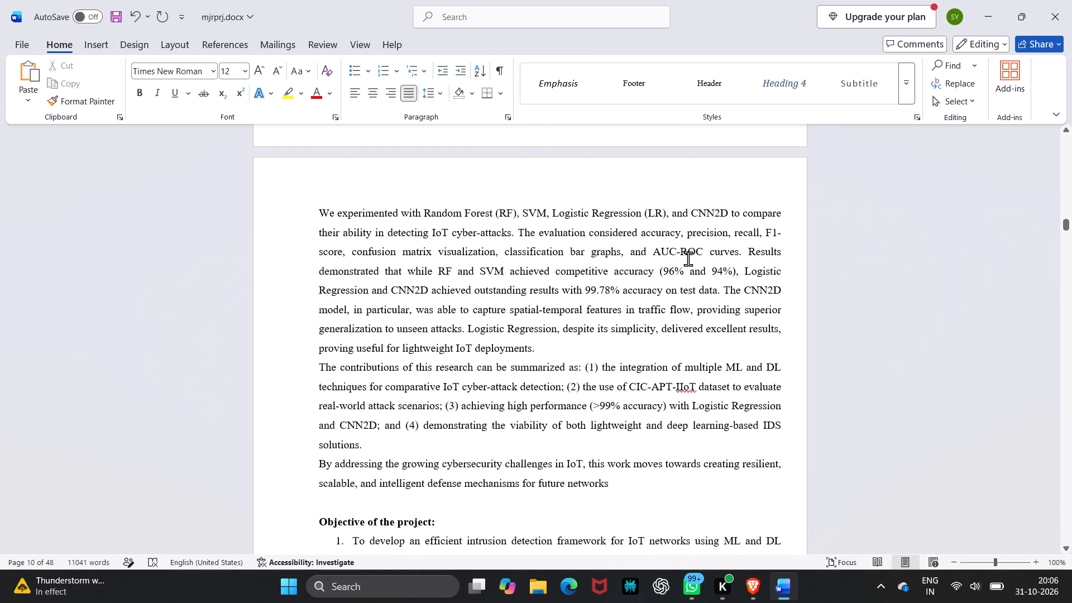
{"action": "scroll", "coordinate": [636, 368], "scroll_direction": "down", "scroll_amount": 1}
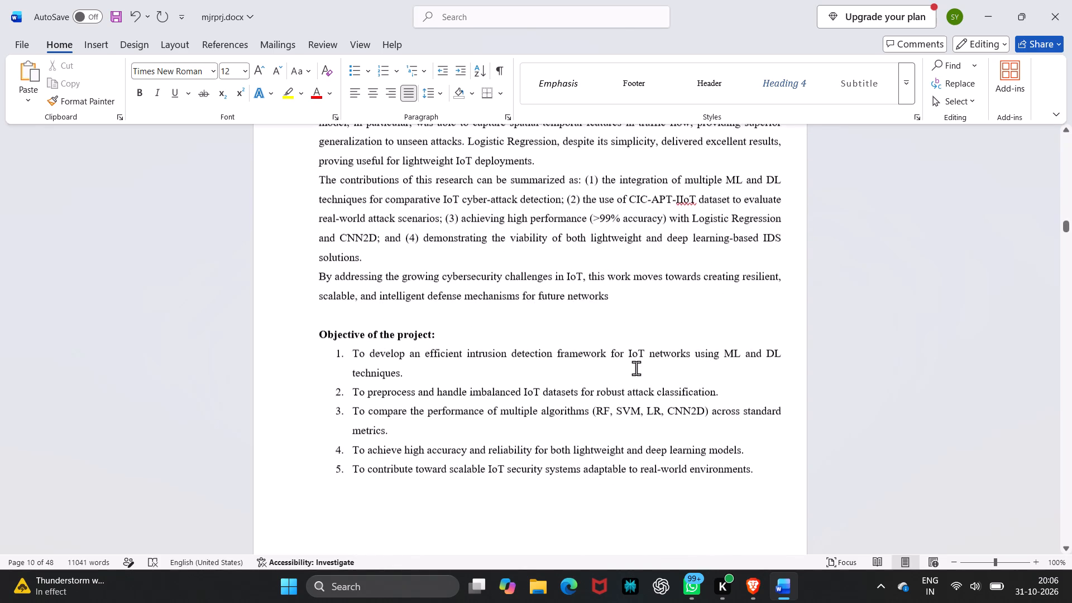
{"action": "scroll", "coordinate": [636, 368], "scroll_direction": "up", "scroll_amount": 5}
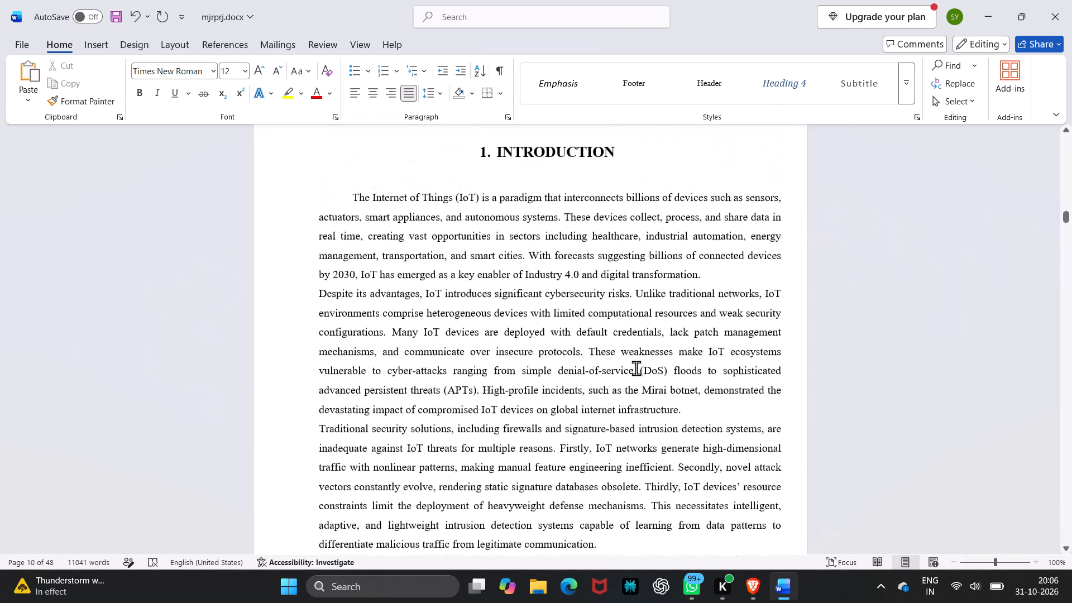
{"action": "scroll", "coordinate": [528, 299], "scroll_direction": "down", "scroll_amount": 2}
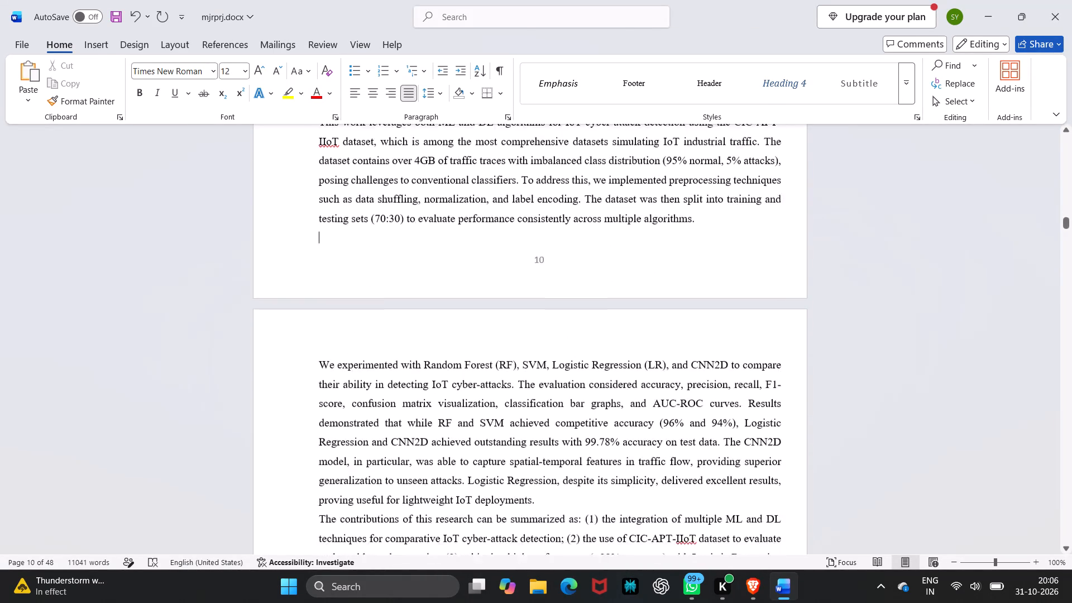
{"action": "scroll", "coordinate": [528, 299], "scroll_direction": "down", "scroll_amount": 4}
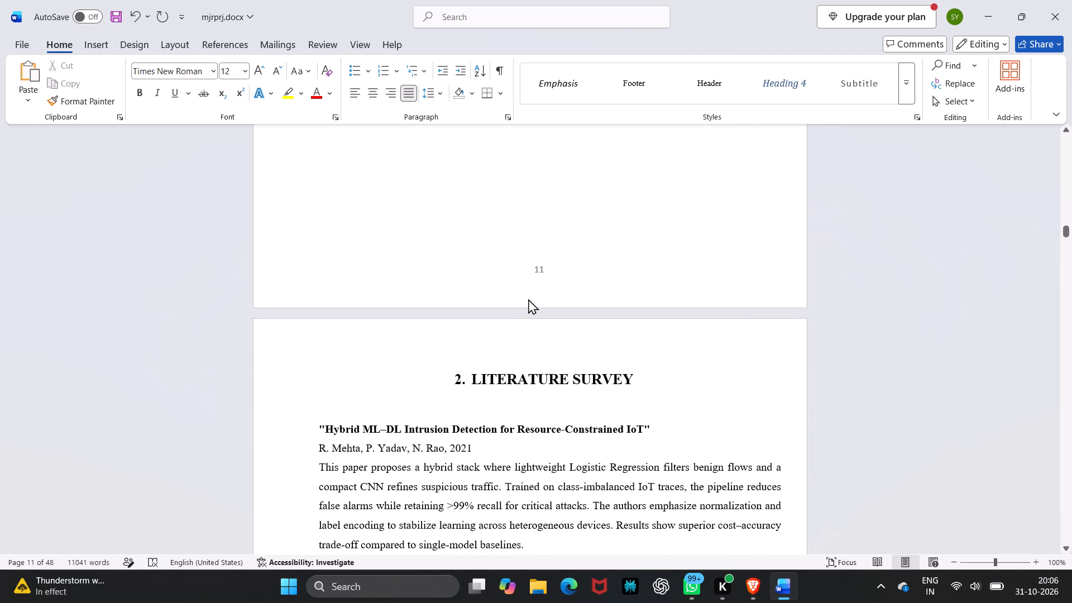
Review the INTRODUCTION pages backwards from the LITERATURE SURVEY and return to the second page of the contents table.
{"action": "scroll", "coordinate": [528, 299], "scroll_direction": "up", "scroll_amount": 3}
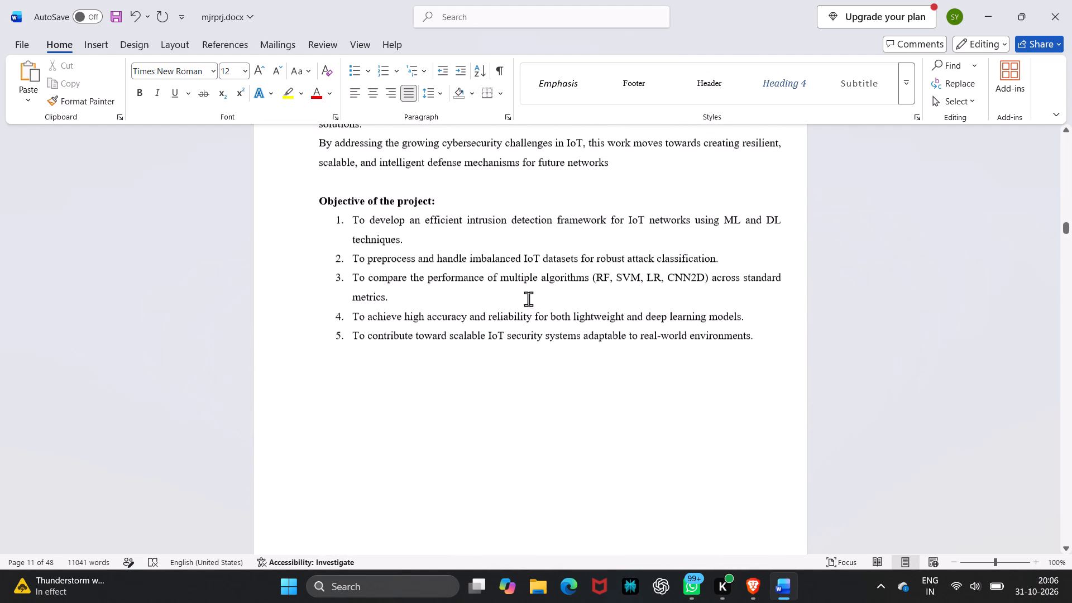
{"action": "scroll", "coordinate": [528, 299], "scroll_direction": "up", "scroll_amount": 3}
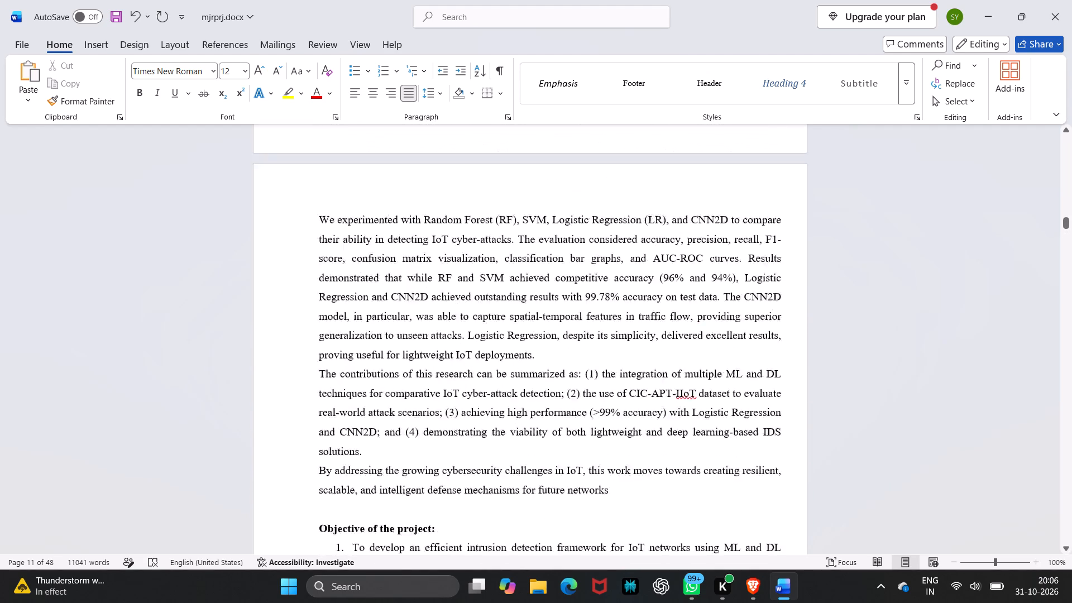
{"action": "scroll", "coordinate": [528, 299], "scroll_direction": "up", "scroll_amount": 10}
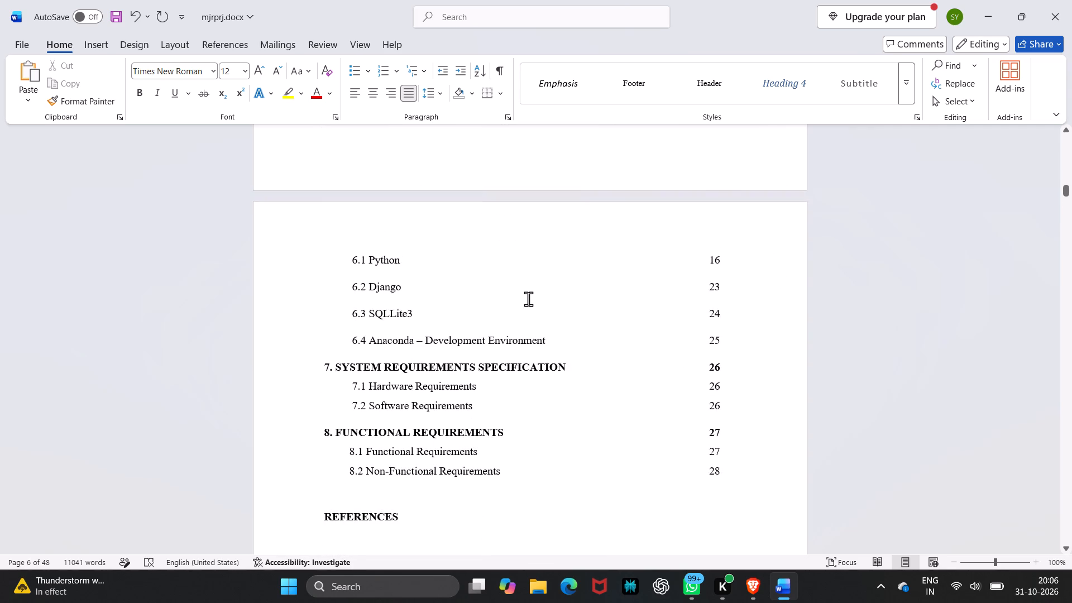
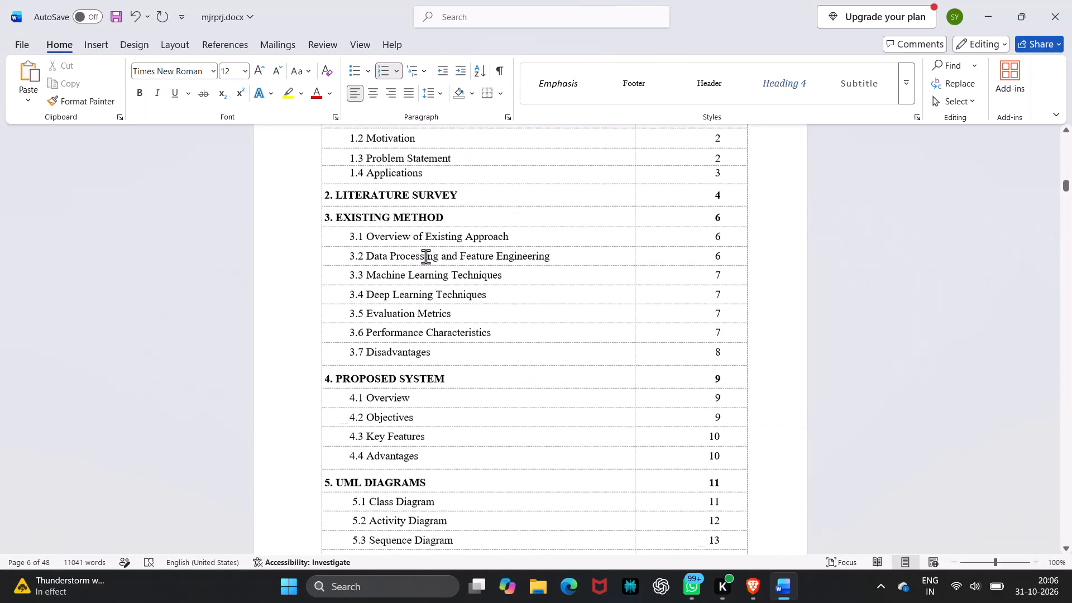
In the CONTENTS table, replace "Motivation" with "Objectives" in entry 1.2.
{"action": "scroll", "coordinate": [425, 256], "scroll_direction": "up", "scroll_amount": 1}
{"action": "scroll", "coordinate": [425, 256], "scroll_direction": "down", "scroll_amount": 2}
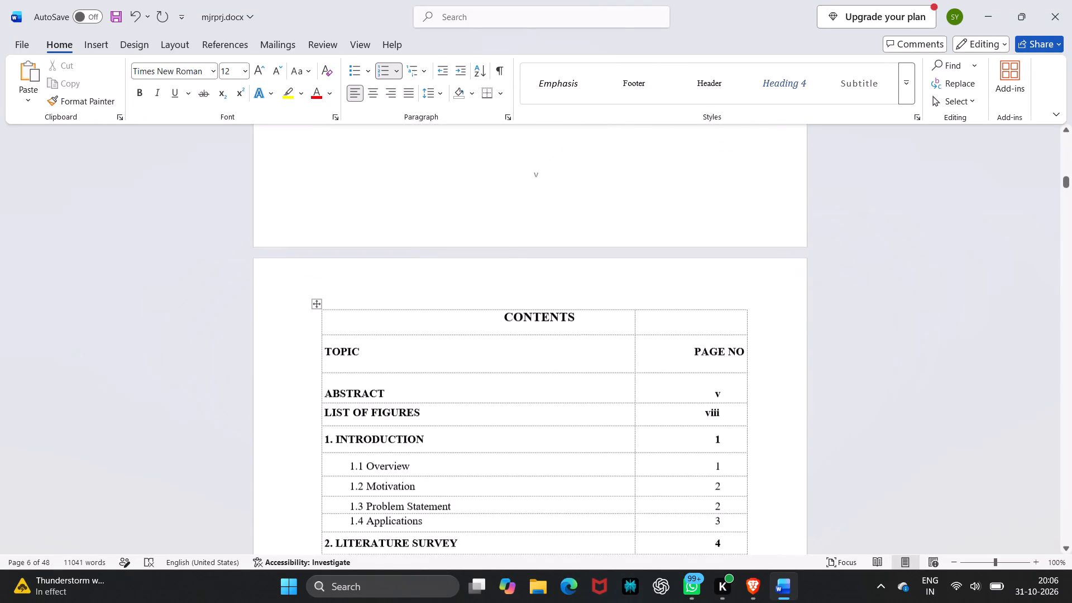
{"action": "scroll", "coordinate": [425, 256], "scroll_direction": "down", "scroll_amount": 1}
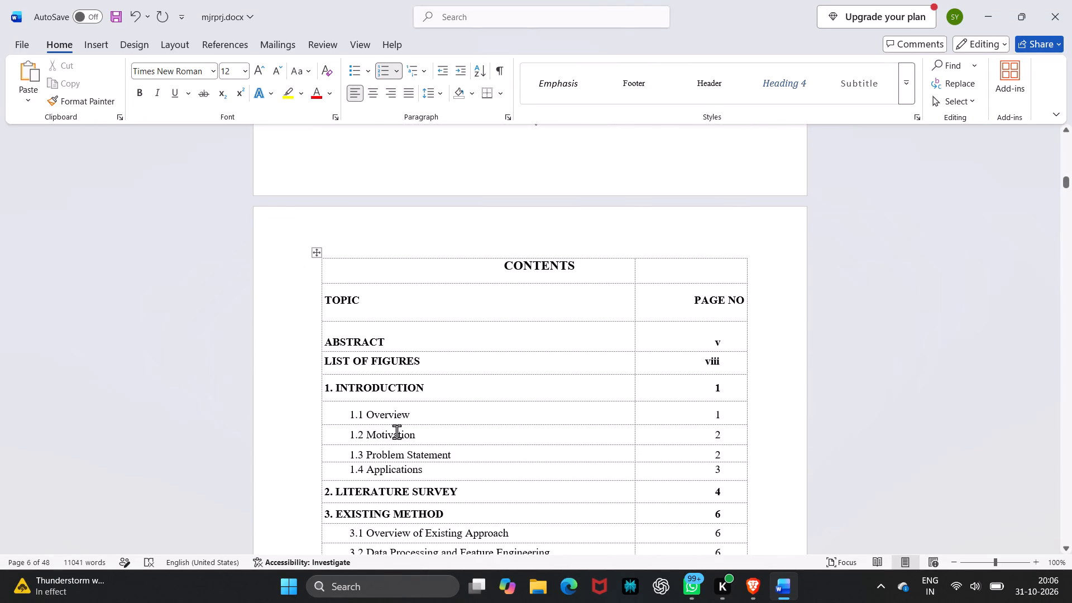
{"action": "left_click", "coordinate": [396, 432]}
{"action": "double_click", "coordinate": [396, 432]}
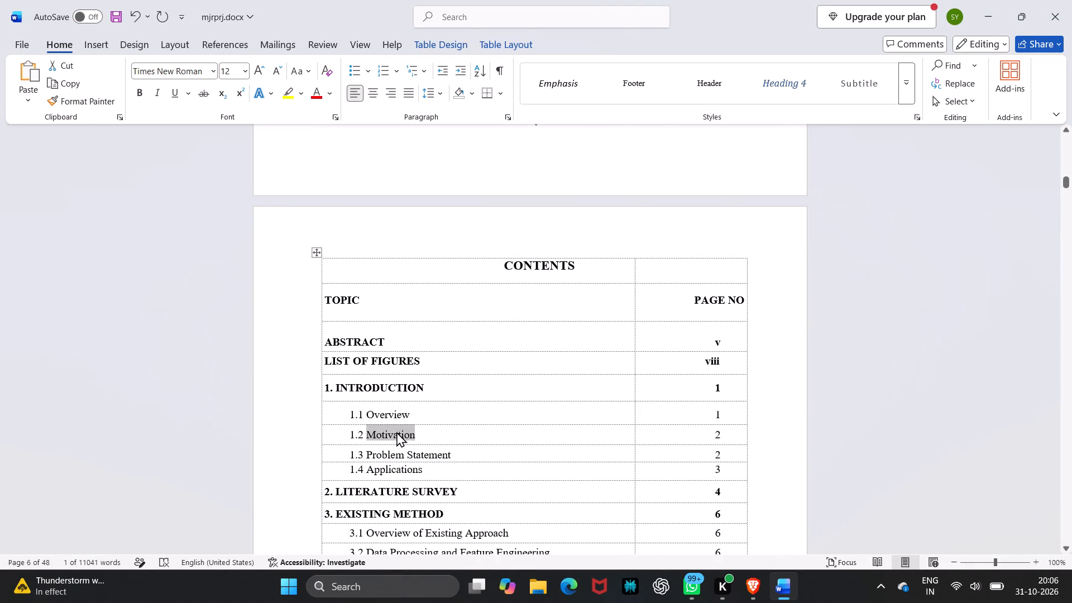
{"action": "key", "text": "shift+o"}
{"action": "type", "text": "bjective"}
{"action": "key", "text": "s"}
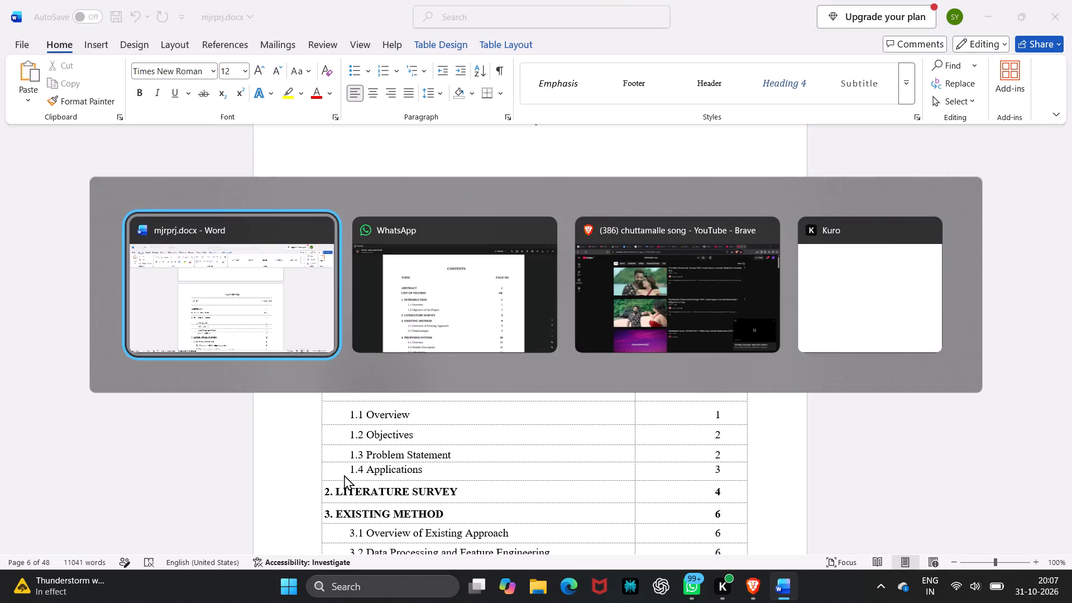
Copy contents entries "1.1 Overview" and "1.2 Objectives" and paste them into the emptied line below the INTRODUCTION chapter heading.
{"action": "scroll", "coordinate": [507, 423], "scroll_direction": "down", "scroll_amount": 1}
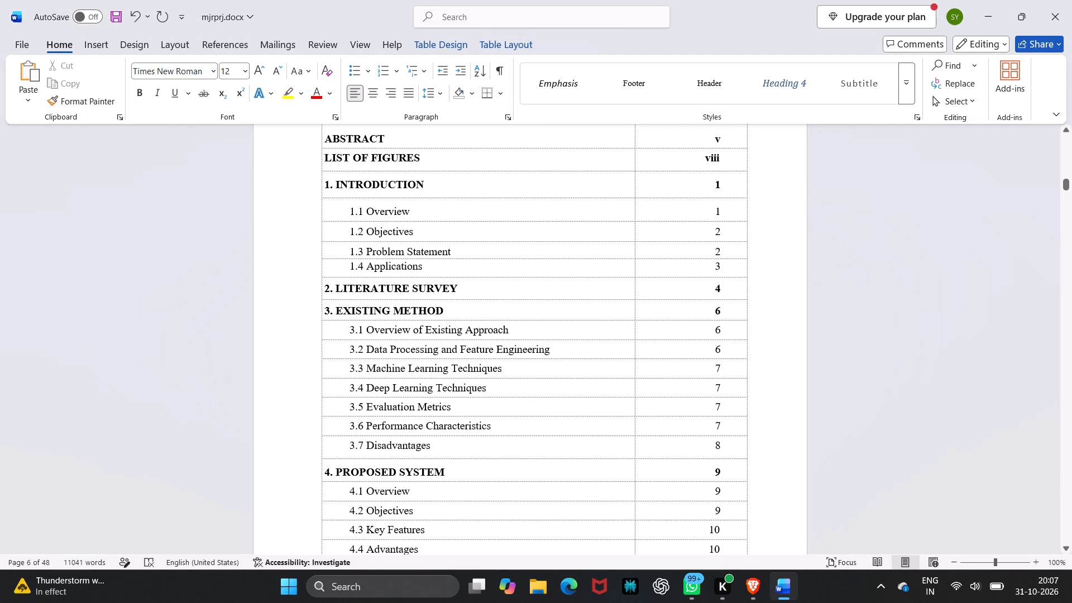
{"action": "left_click_drag", "start_coordinate": [413, 212], "coordinate": [344, 209]}
{"action": "key", "text": "ctrl+c"}
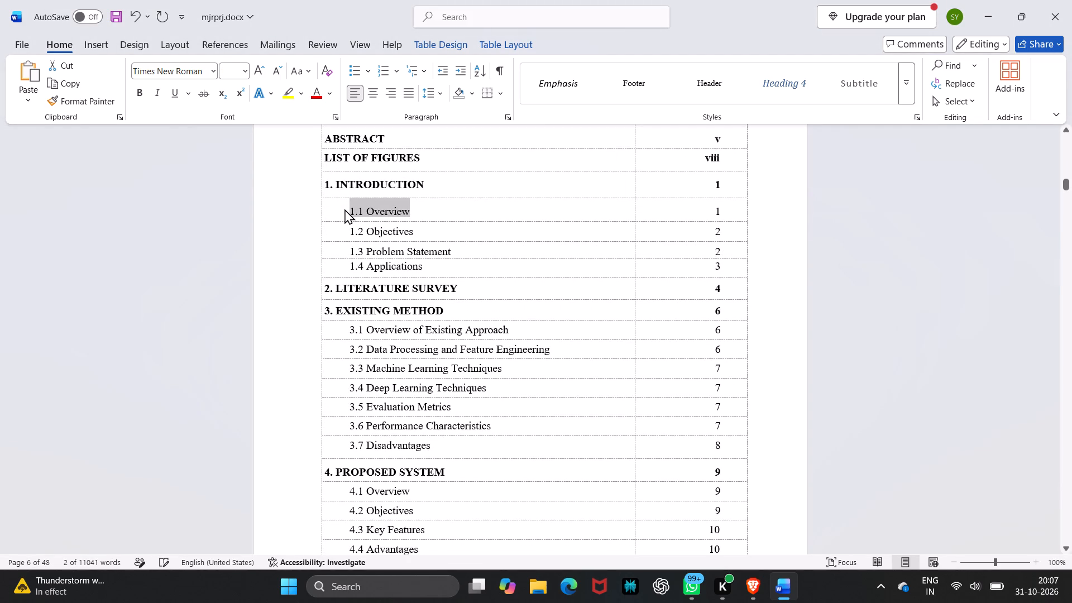
{"action": "left_click", "coordinate": [415, 232]}
{"action": "left_click_drag", "start_coordinate": [415, 232], "coordinate": [355, 208]}
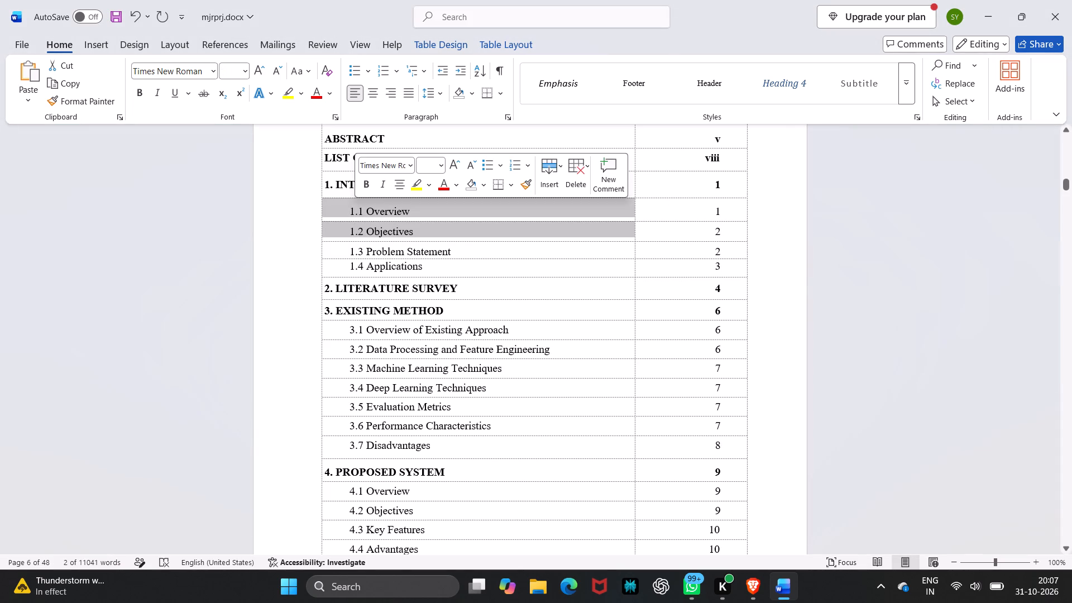
{"action": "key", "text": "ctrl+c"}
{"action": "scroll", "coordinate": [355, 208], "scroll_direction": "down", "scroll_amount": 4}
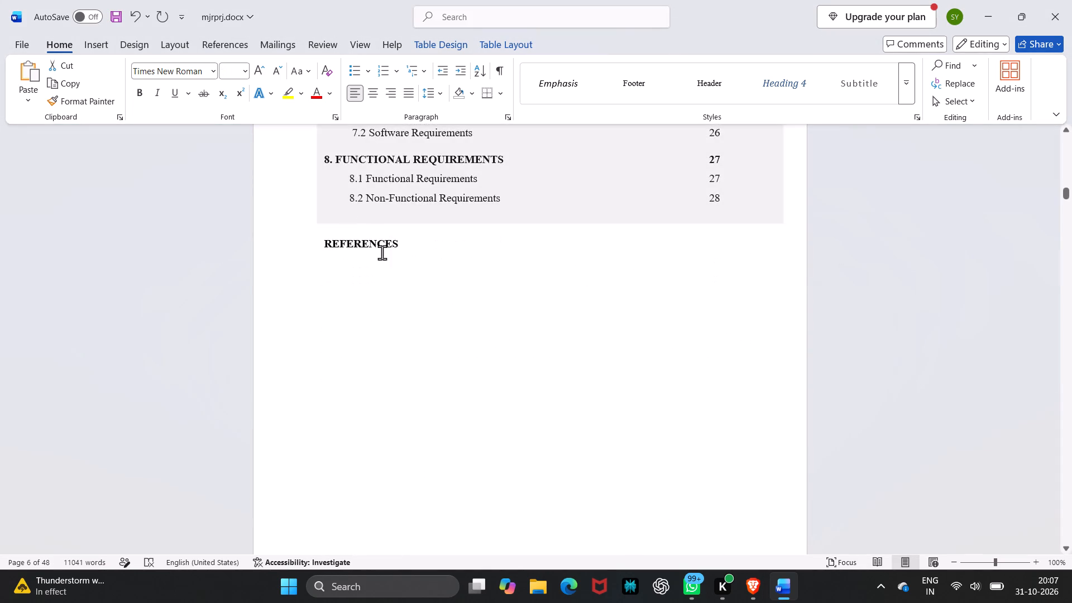
{"action": "scroll", "coordinate": [403, 288], "scroll_direction": "down", "scroll_amount": 6}
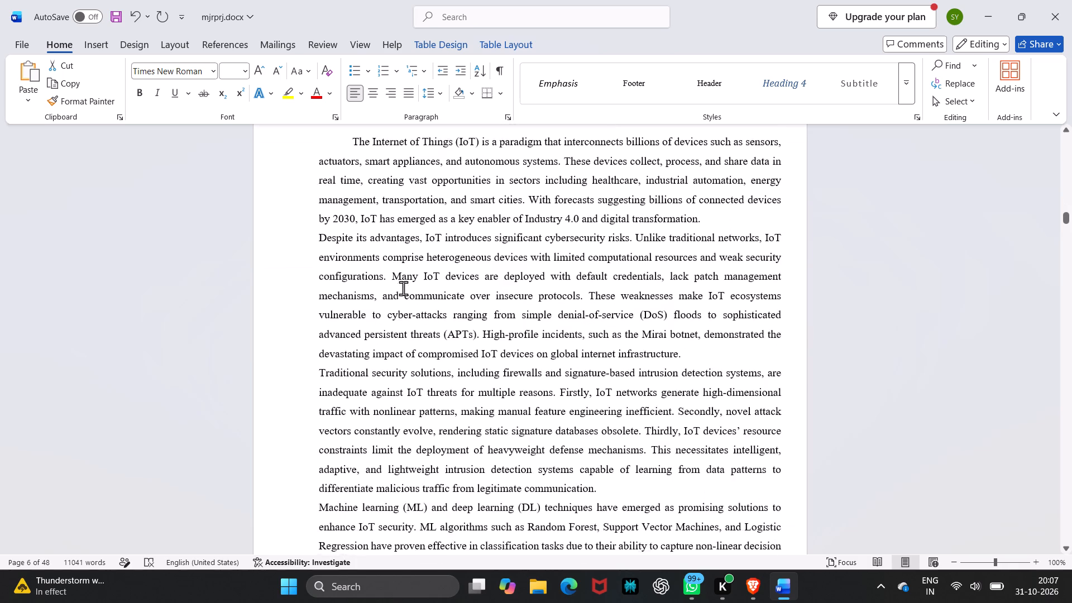
{"action": "scroll", "coordinate": [403, 288], "scroll_direction": "up", "scroll_amount": 1}
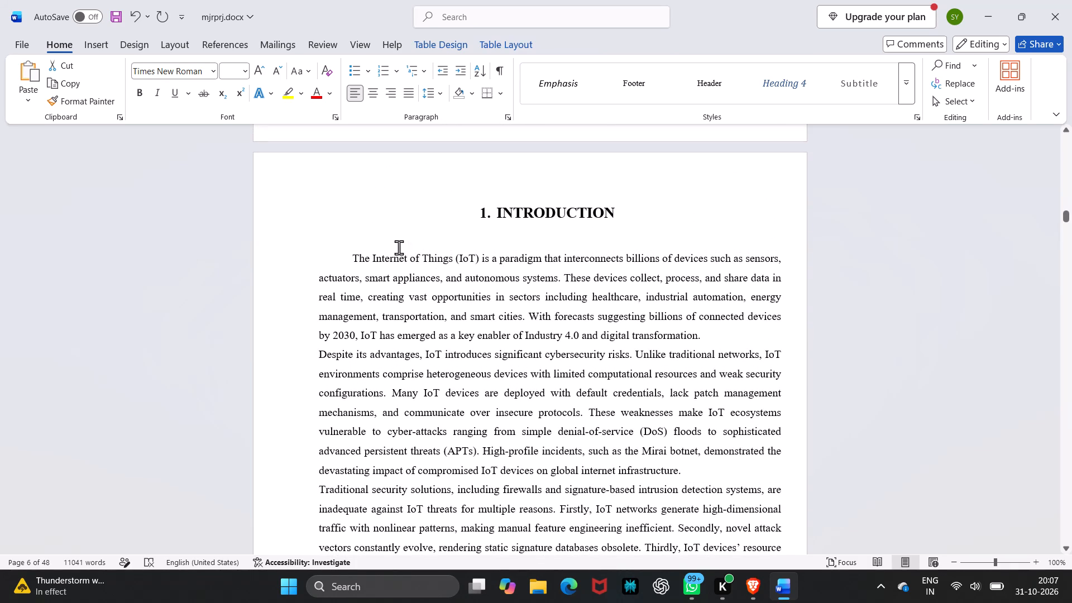
{"action": "left_click", "coordinate": [395, 241]}
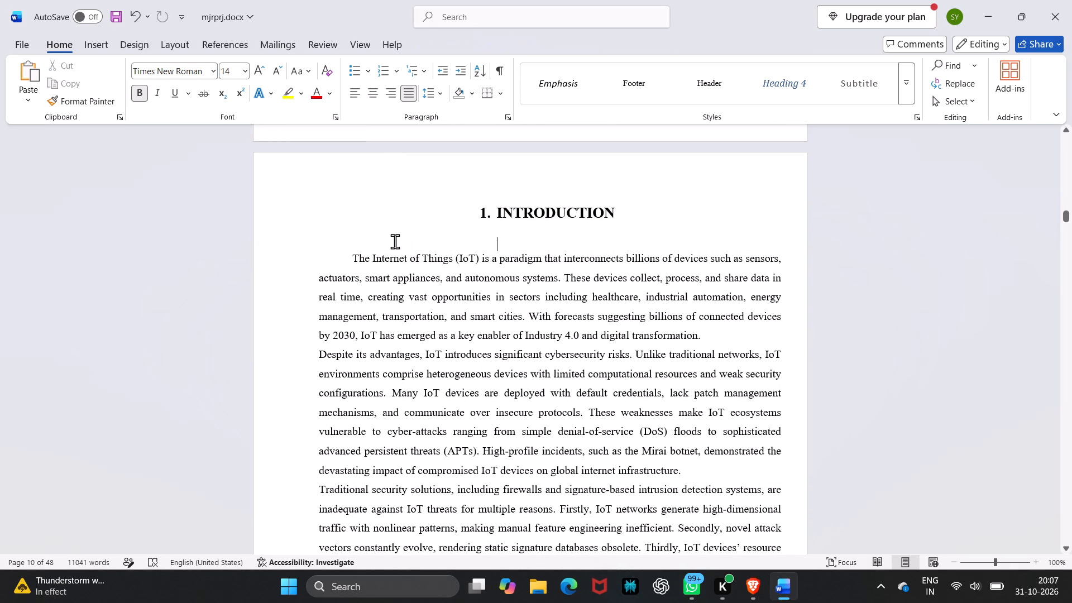
{"action": "key", "text": "BackSpace"}
{"action": "key", "text": "ctrl+v"}
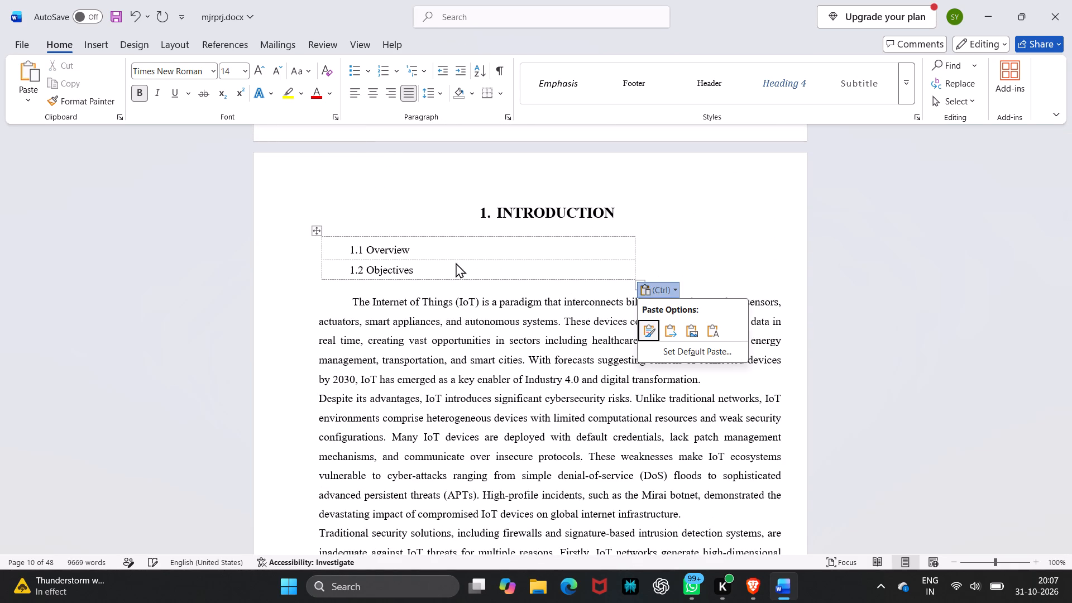
Cut the "1.2 Objectives" text from the pasted table, and undo both the cut and the table paste.
{"action": "left_click", "coordinate": [457, 268]}
{"action": "left_click_drag", "start_coordinate": [457, 268], "coordinate": [347, 271]}
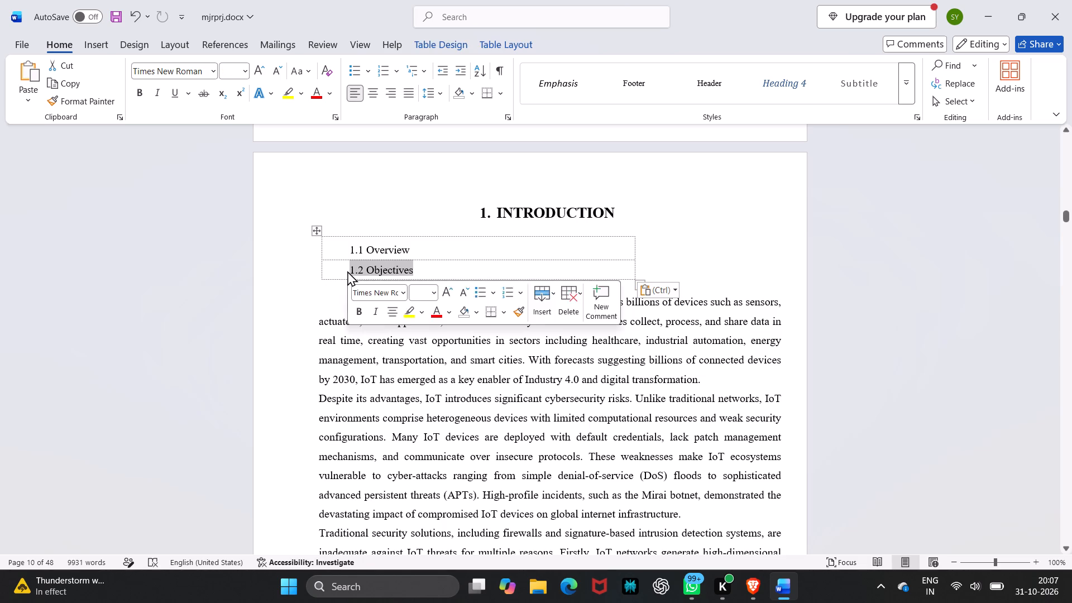
{"action": "key", "text": "ctrl+x"}
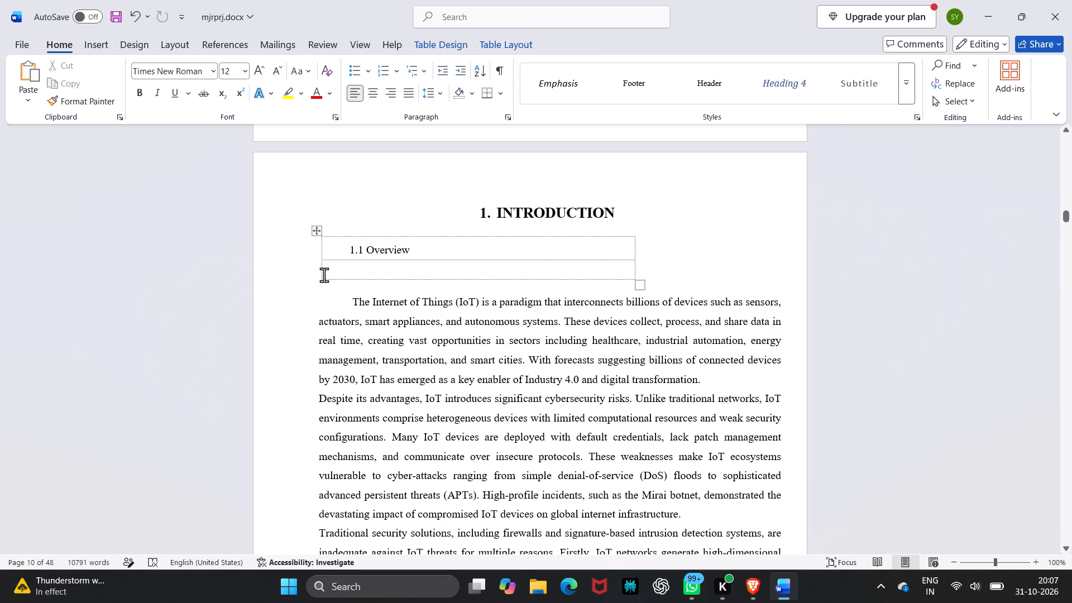
{"action": "left_click", "coordinate": [324, 275]}
{"action": "left_click_drag", "start_coordinate": [413, 247], "coordinate": [344, 252]}
{"action": "key", "text": "ctrl+z"}
{"action": "key", "text": "ctrl+z"}
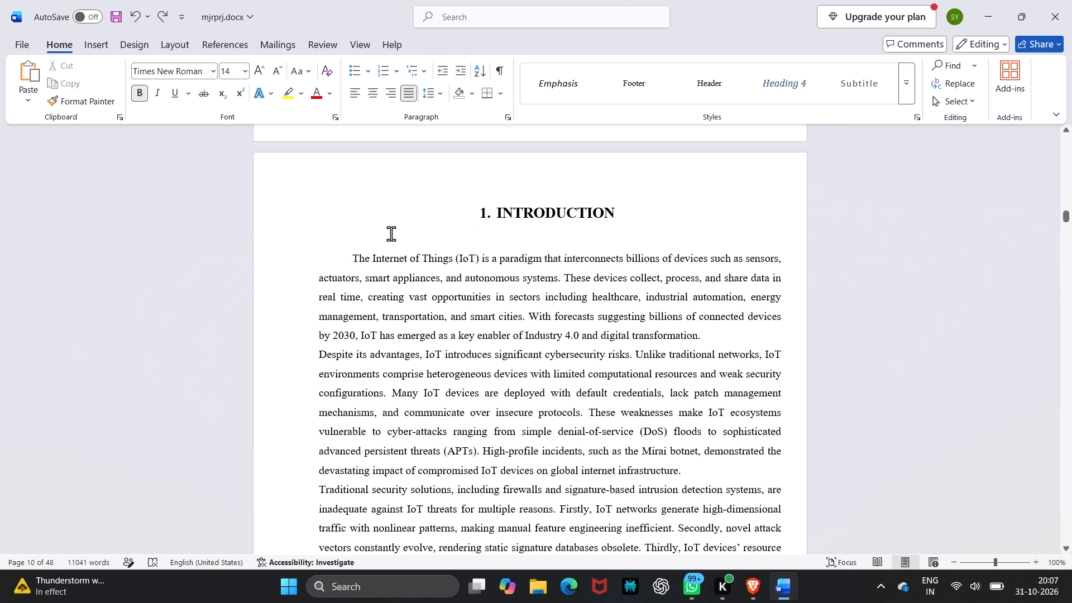
Paste the "1.2 Objectives" text below the INTRODUCTION heading and rewrite it as "1.1 Overview".
{"action": "key", "text": "ctrl+v"}
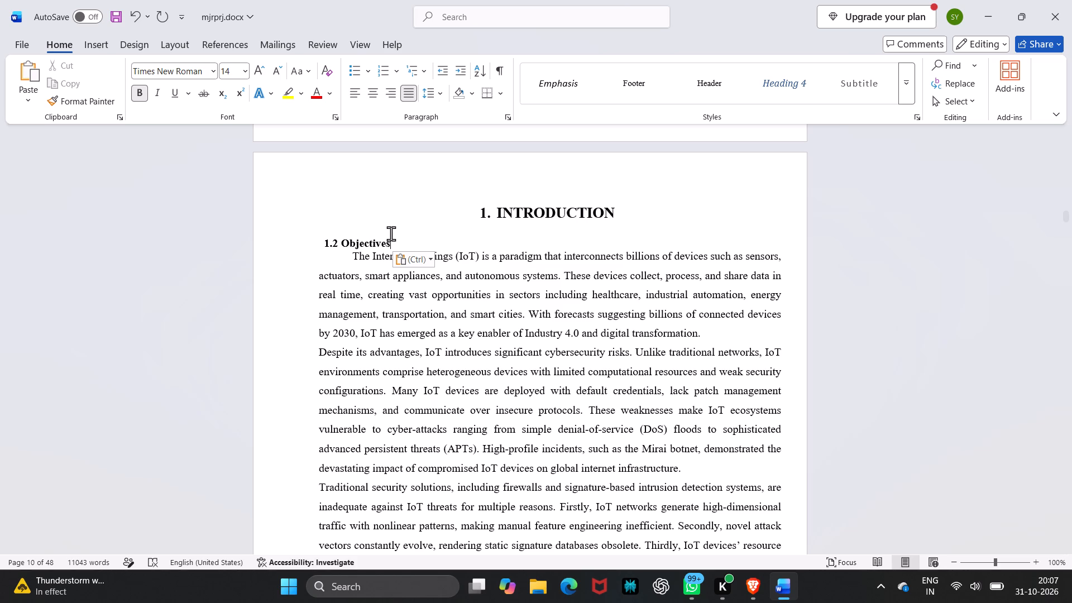
{"action": "left_click", "coordinate": [339, 243]}
{"action": "key", "text": "BackSpace"}
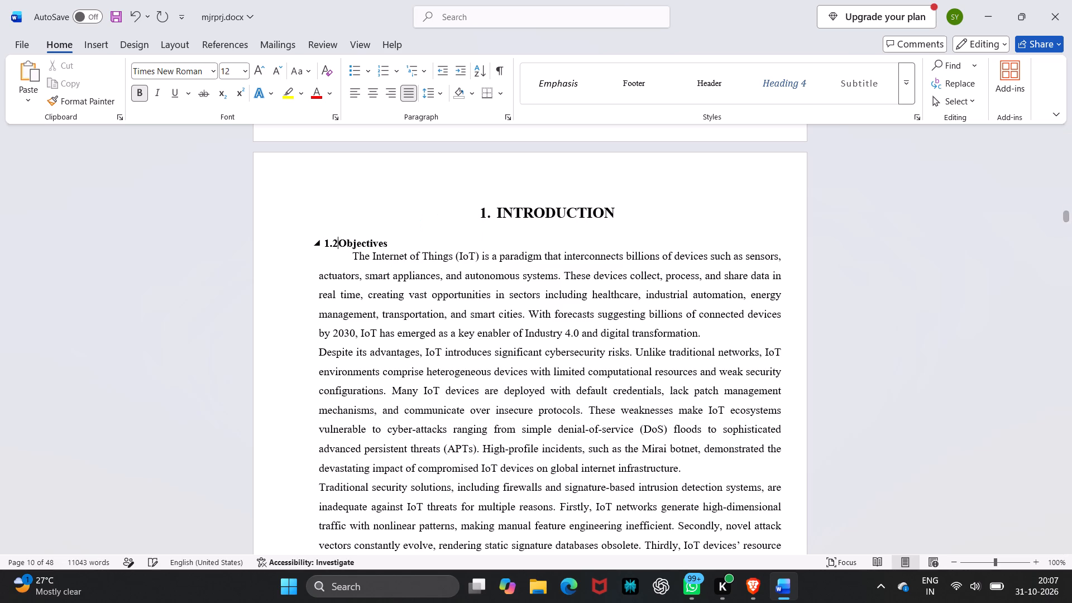
{"action": "key", "text": "BackSpace"}
{"action": "type", "text": "1"}
{"action": "key", "text": "space"}
{"action": "key", "text": "Right"}
{"action": "key", "text": "ctrl+Delete"}
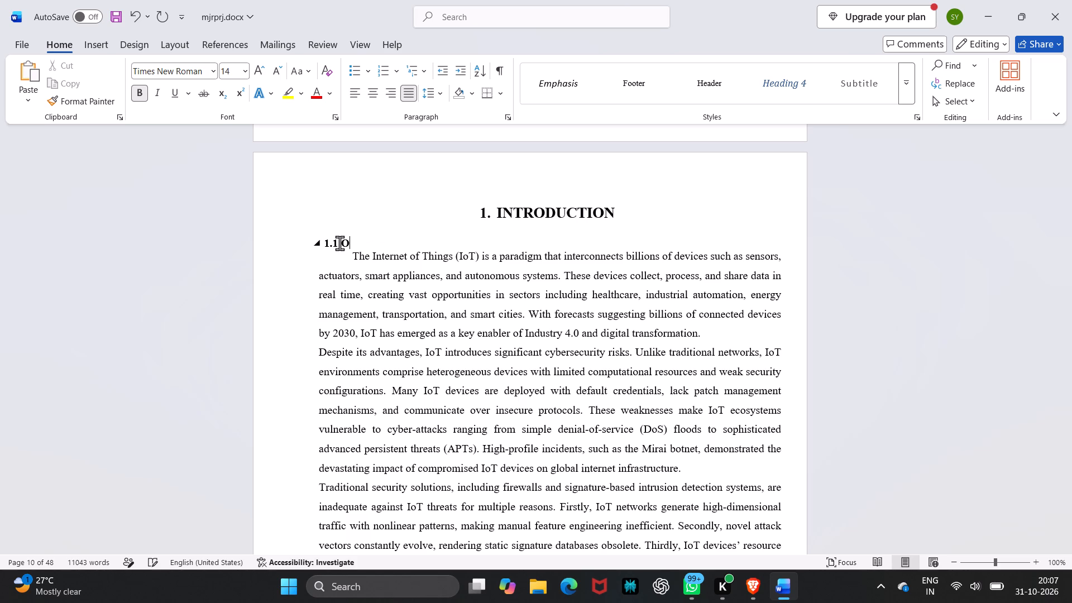
{"action": "type", "text": "verview"}
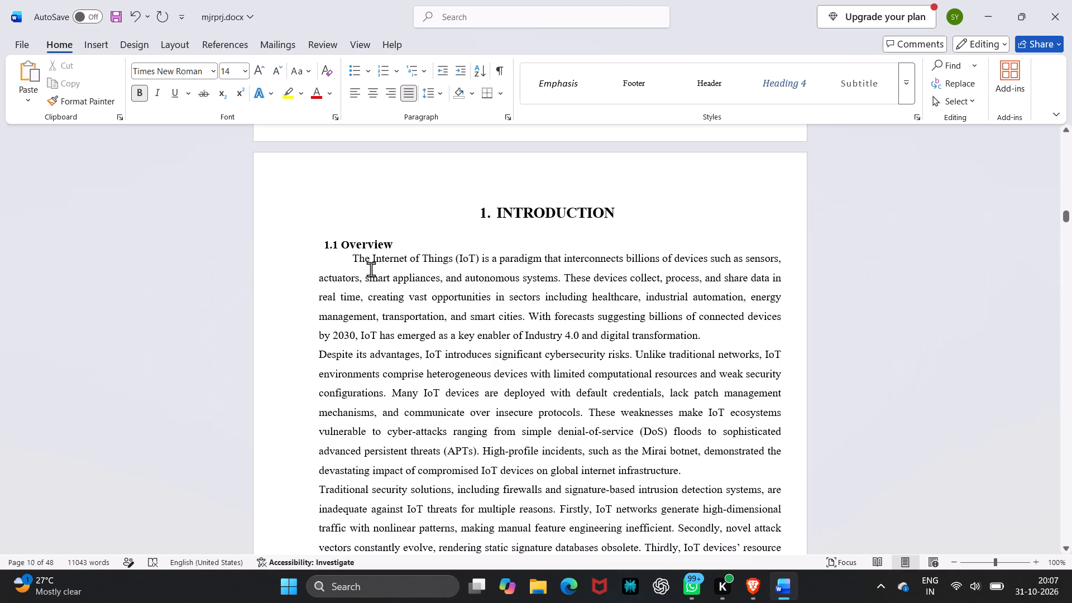
Add a bold "1.2 Objectives" heading on a new line above "Objective of the project:" in the INTRODUCTION.
{"action": "scroll", "coordinate": [430, 315], "scroll_direction": "down", "scroll_amount": 1}
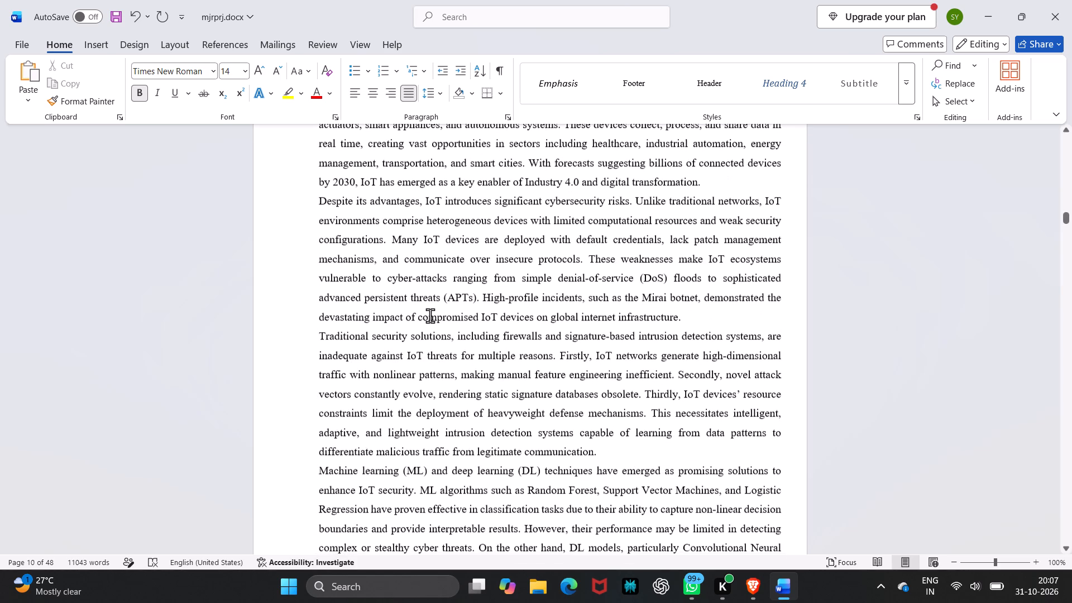
{"action": "scroll", "coordinate": [430, 315], "scroll_direction": "up", "scroll_amount": 1}
{"action": "scroll", "coordinate": [430, 315], "scroll_direction": "down", "scroll_amount": 4}
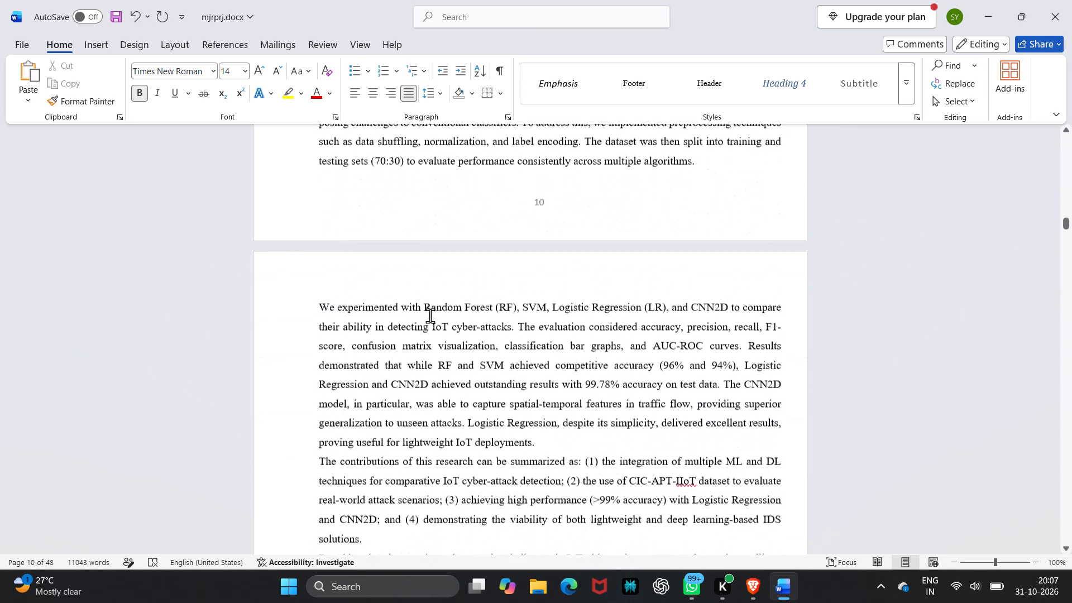
{"action": "scroll", "coordinate": [430, 315], "scroll_direction": "down", "scroll_amount": 2}
{"action": "scroll", "coordinate": [466, 167], "scroll_direction": "up", "scroll_amount": 1}
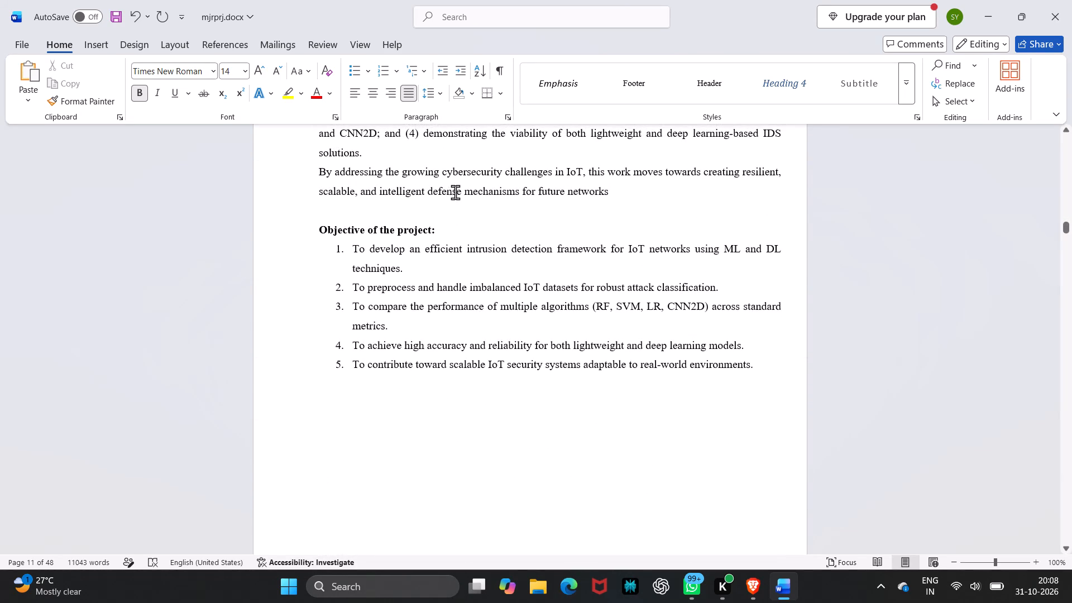
{"action": "left_click", "coordinate": [446, 229]}
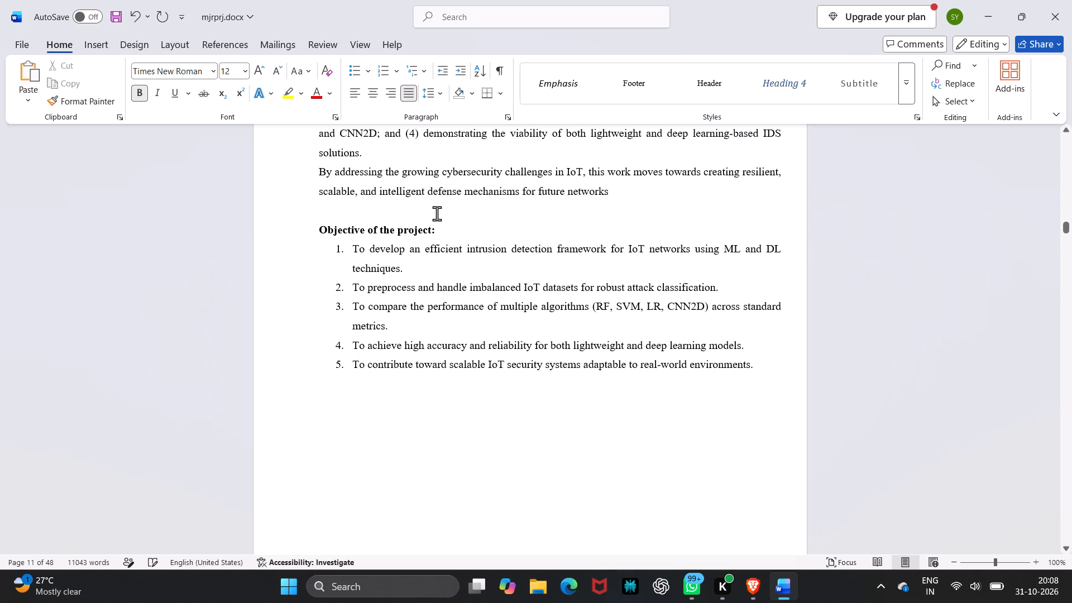
{"action": "left_click", "coordinate": [437, 213]}
{"action": "key", "text": "Return"}
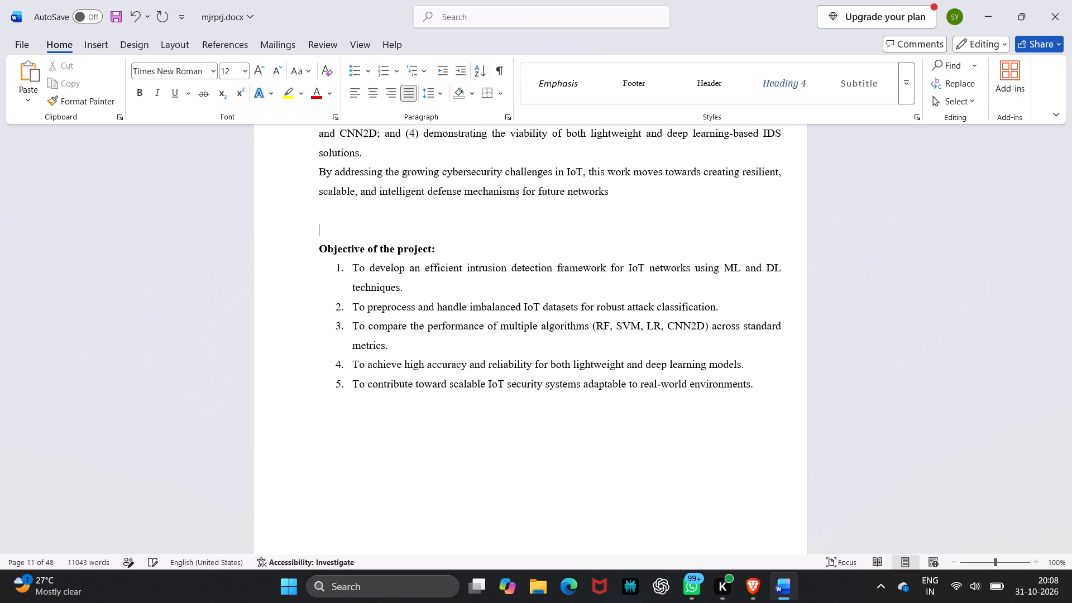
{"action": "key", "text": "ctrl+v"}
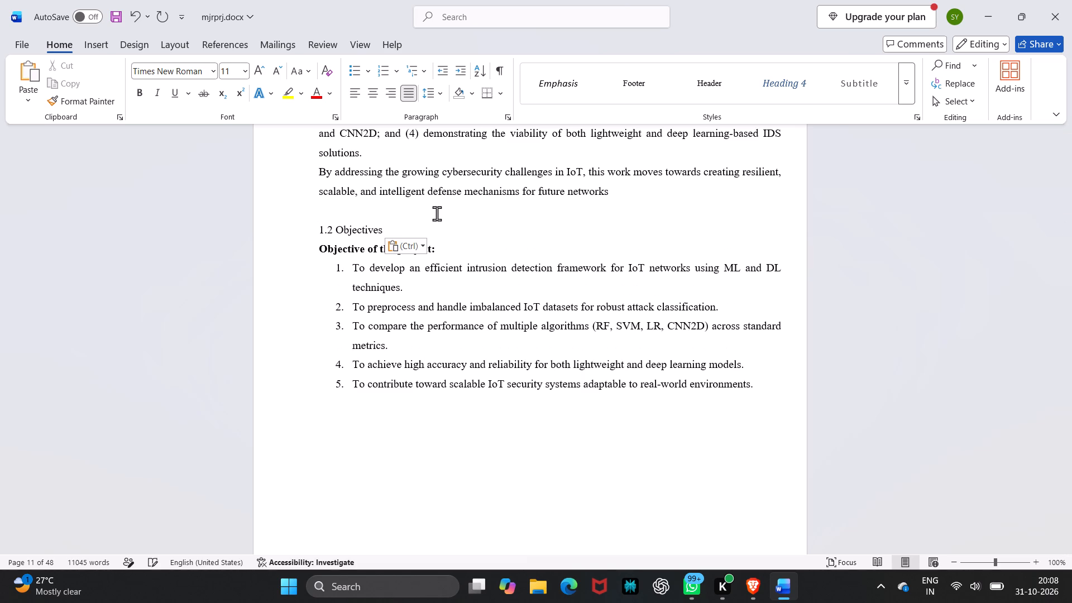
{"action": "left_click_drag", "start_coordinate": [390, 228], "coordinate": [317, 231]}
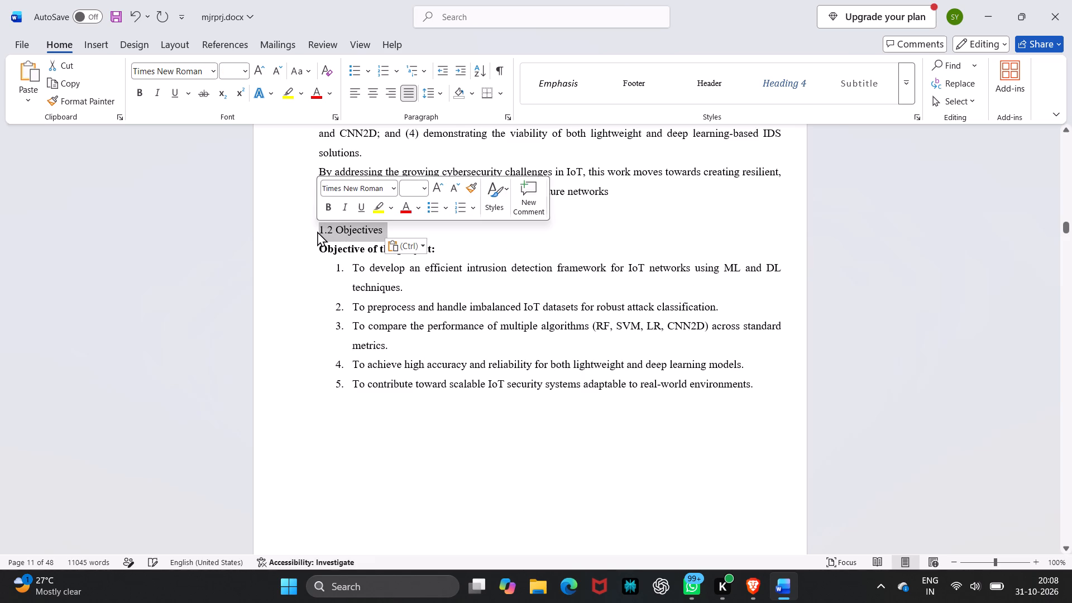
{"action": "key", "text": "ctrl+b"}
Set the font size of the "1.1 Overview" heading to 12.
{"action": "scroll", "coordinate": [435, 242], "scroll_direction": "up", "scroll_amount": 1}
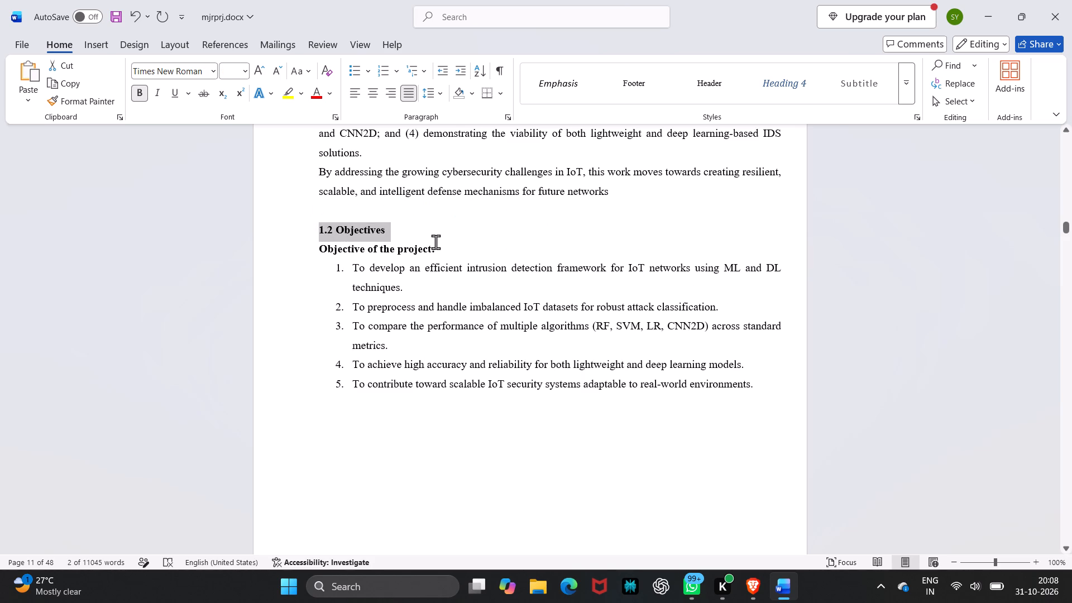
{"action": "scroll", "coordinate": [435, 242], "scroll_direction": "up", "scroll_amount": 3}
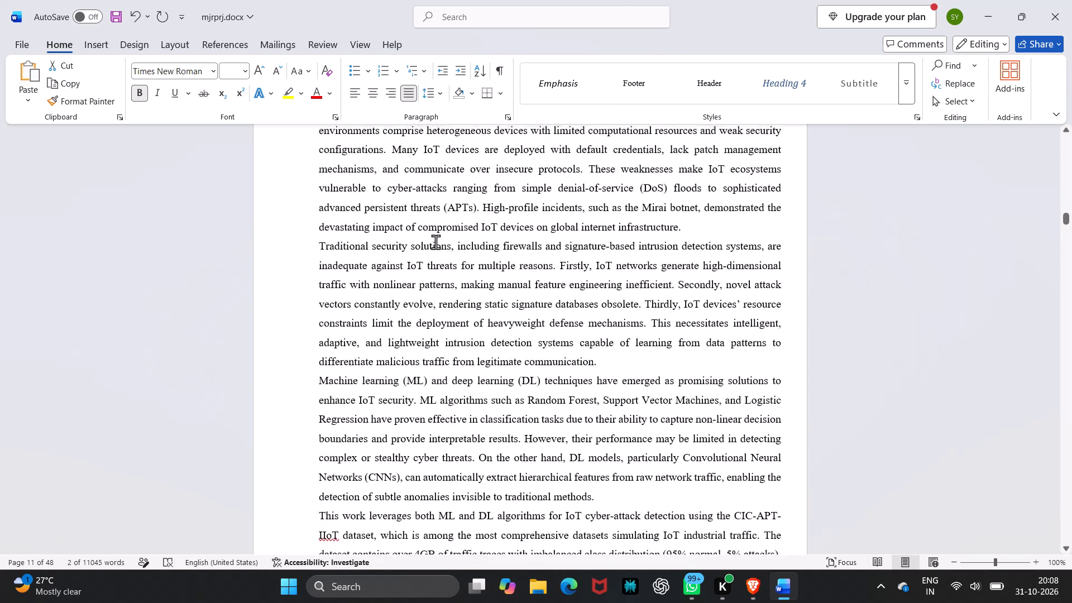
{"action": "scroll", "coordinate": [435, 242], "scroll_direction": "up", "scroll_amount": 2}
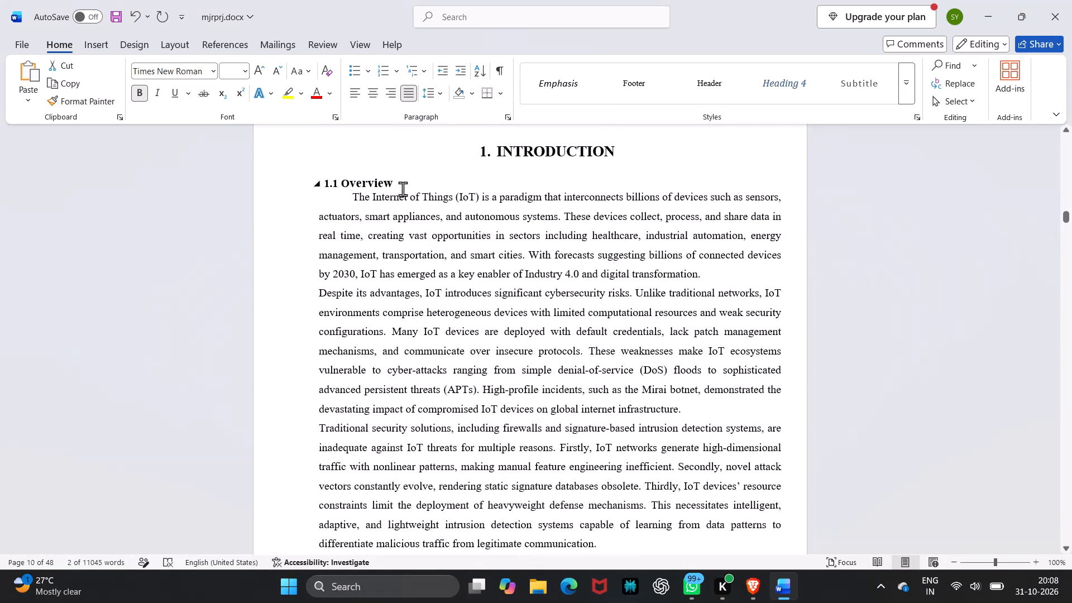
{"action": "left_click_drag", "start_coordinate": [397, 181], "coordinate": [329, 181]}
{"action": "left_click", "coordinate": [419, 139]}
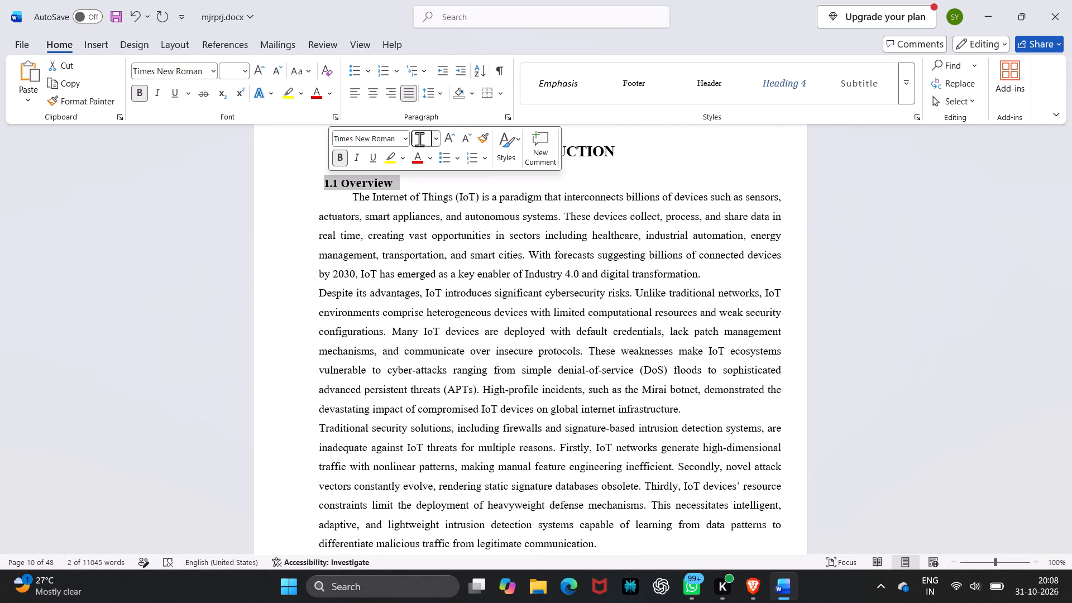
{"action": "type", "text": "12"}
{"action": "key", "text": "Return"}
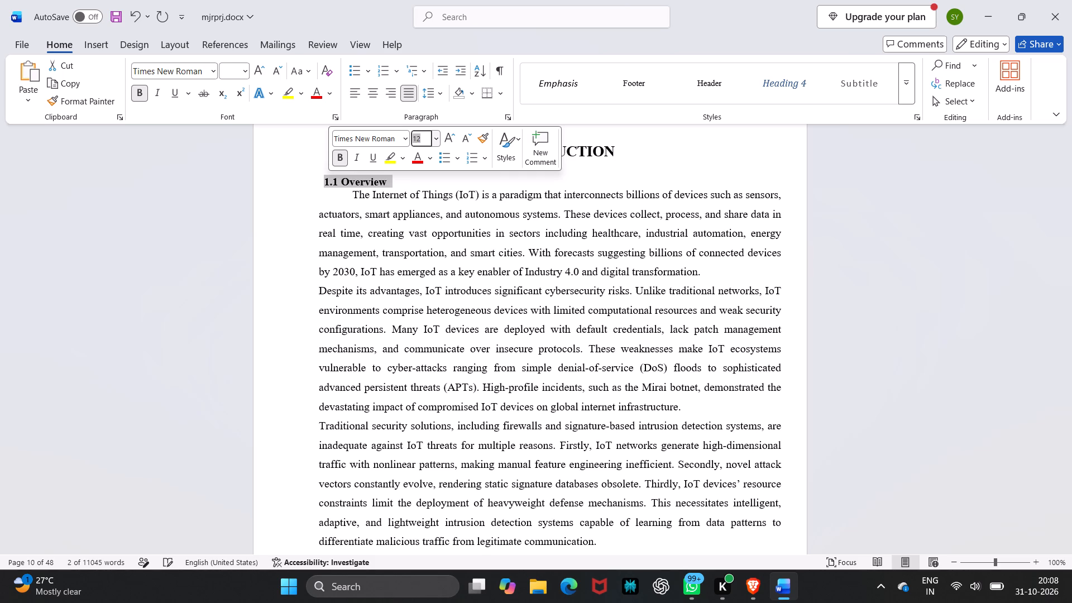
Set the font size of the "1.1 Overview" heading to 14.
{"action": "key", "text": "BackSpace"}
{"action": "type", "text": "14"}
{"action": "key", "text": "Return"}
{"action": "left_click", "coordinate": [462, 281]}
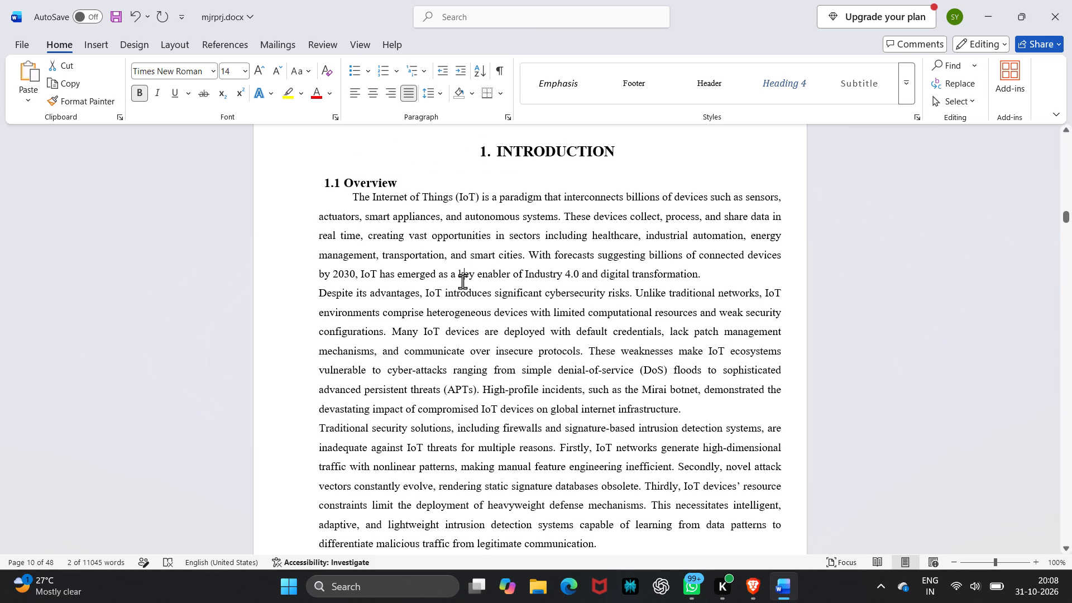
Replace the "1.2 Objectives" heading text above "Objective of the project:" with a retyped bold "1.2 objective".
{"action": "scroll", "coordinate": [462, 281], "scroll_direction": "down", "scroll_amount": 4}
{"action": "scroll", "coordinate": [462, 281], "scroll_direction": "up", "scroll_amount": 1}
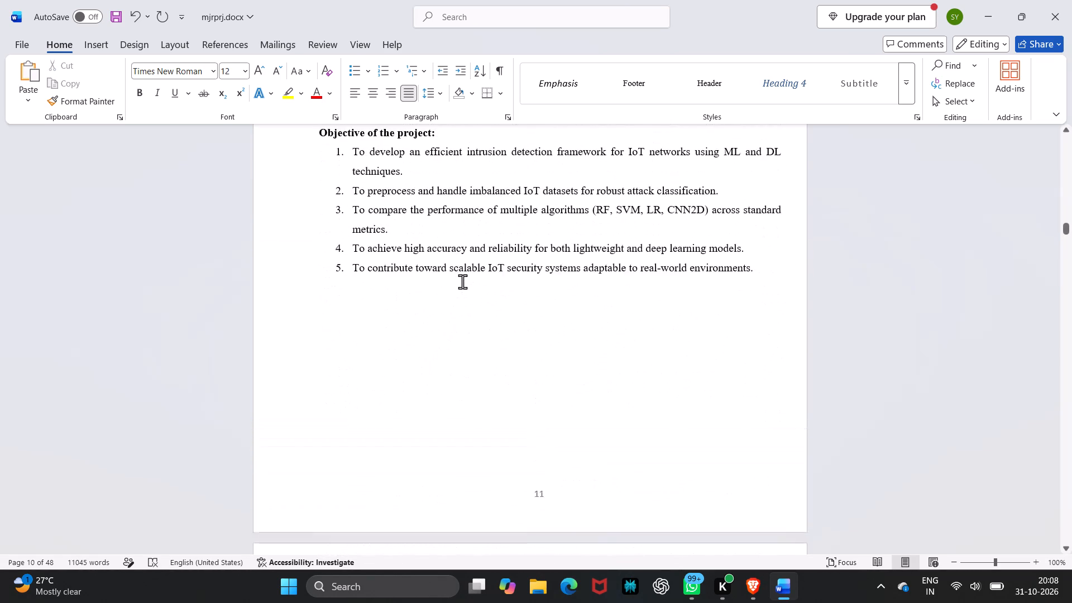
{"action": "scroll", "coordinate": [432, 219], "scroll_direction": "up", "scroll_amount": 1}
{"action": "left_click", "coordinate": [389, 200]}
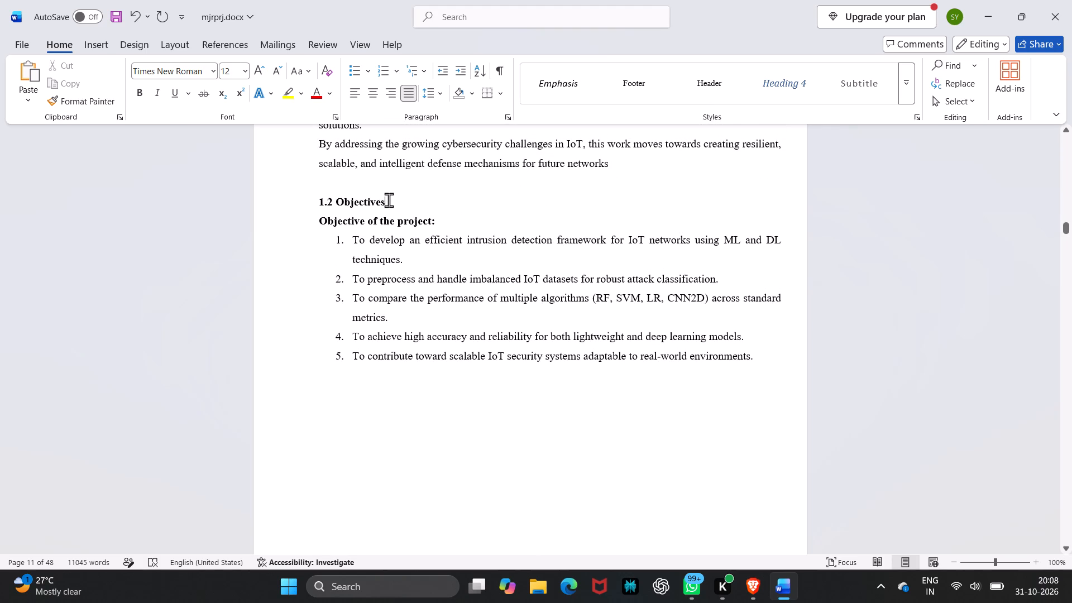
{"action": "key", "text": "Return"}
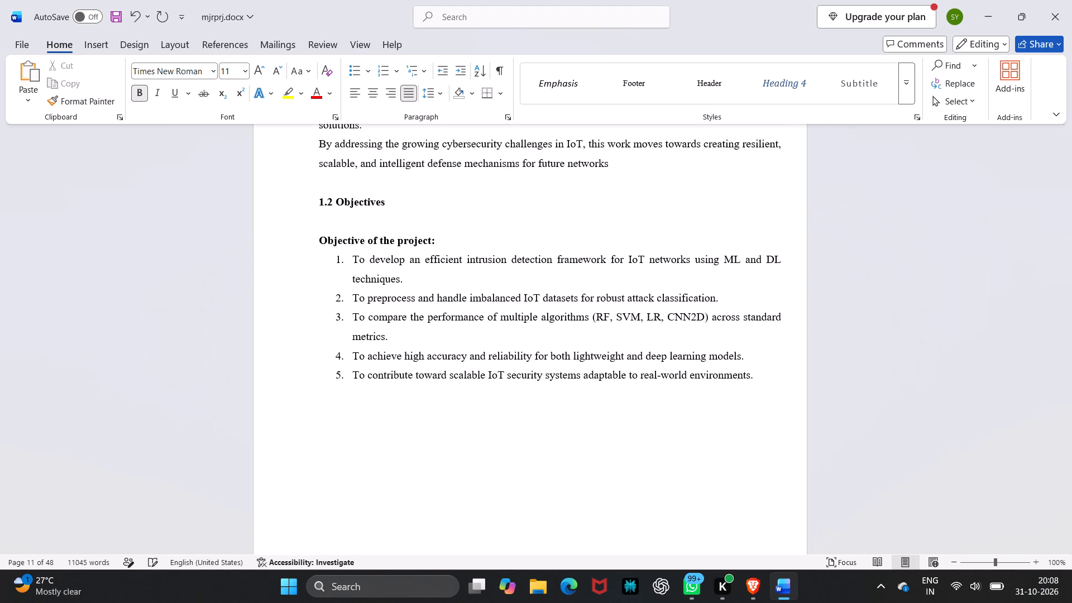
{"action": "key", "text": "Return"}
{"action": "key", "text": "BackSpace"}
{"action": "key", "text": "BackSpace"}
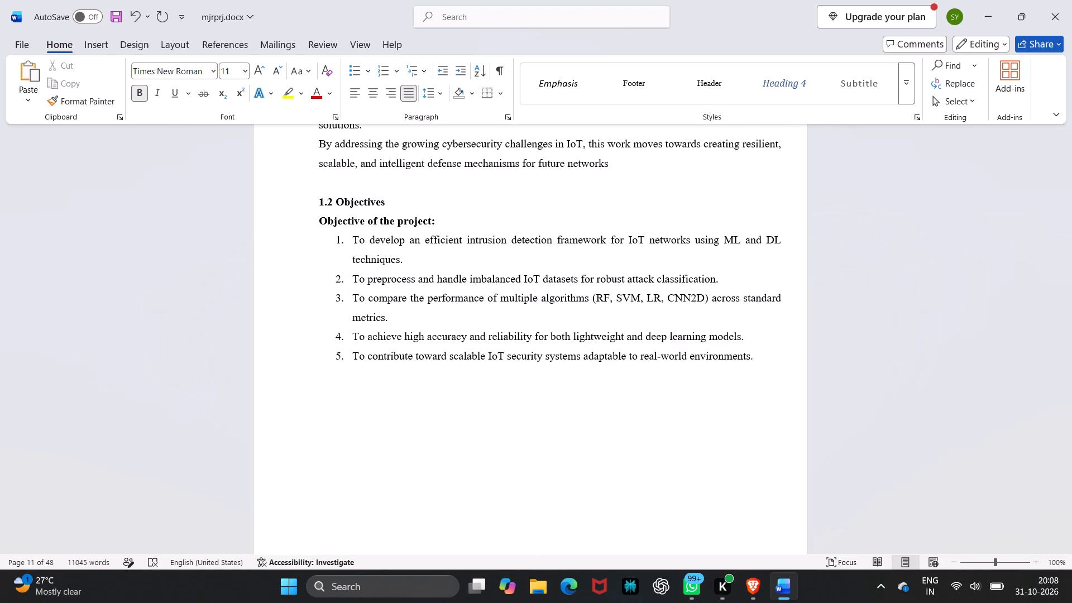
{"action": "key", "text": "BackSpace"}
{"action": "key", "text": "BackSpace"}
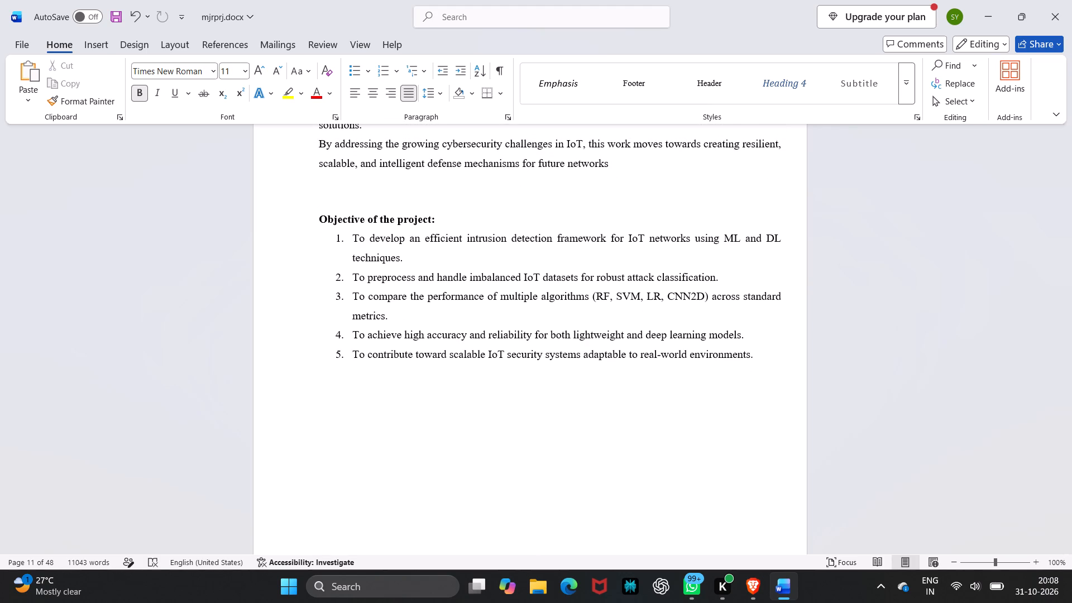
{"action": "type", "text": "1.2"}
{"action": "key", "text": "space"}
{"action": "type", "text": "objective"}
Set the font size of the "1.2 objective" heading to 14 and add a line break after it.
{"action": "left_click_drag", "start_coordinate": [376, 200], "coordinate": [318, 199]}
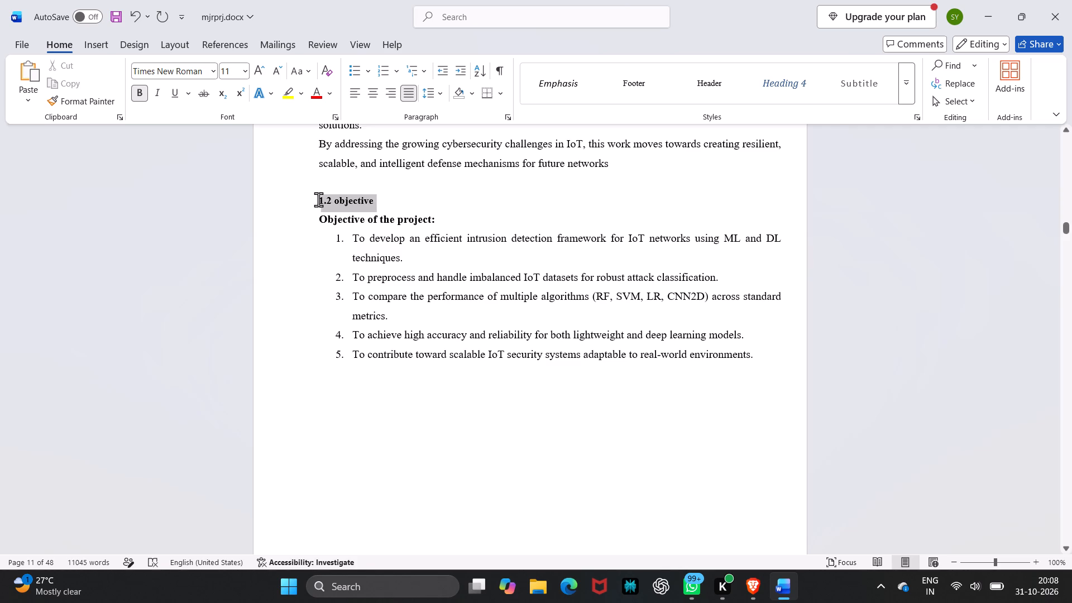
{"action": "left_click_drag", "start_coordinate": [318, 199], "coordinate": [317, 200]}
{"action": "left_click", "coordinate": [413, 155]}
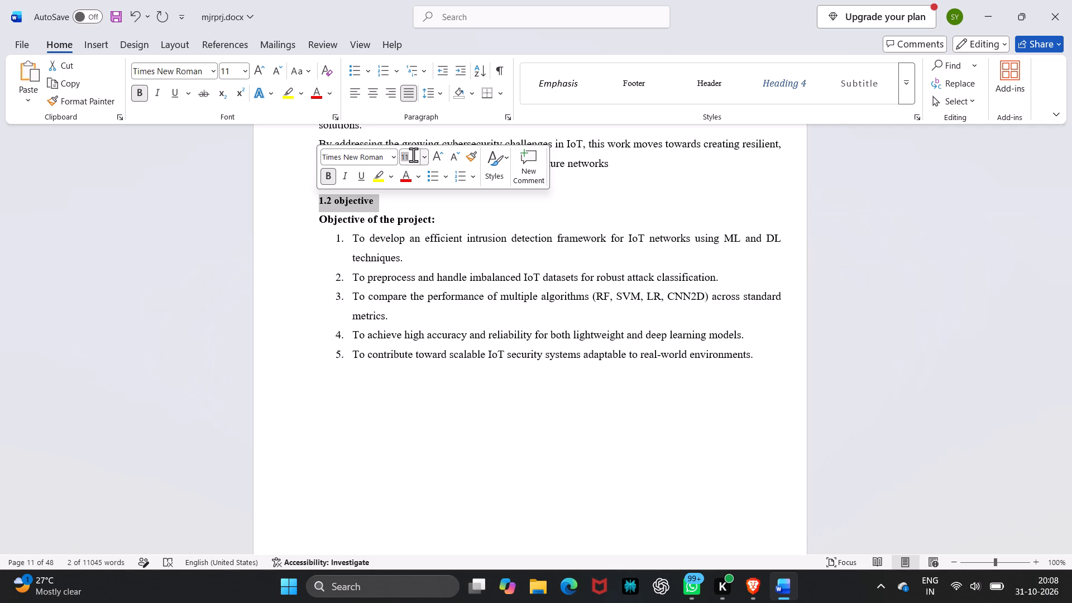
{"action": "key", "text": "BackSpace"}
{"action": "type", "text": "14"}
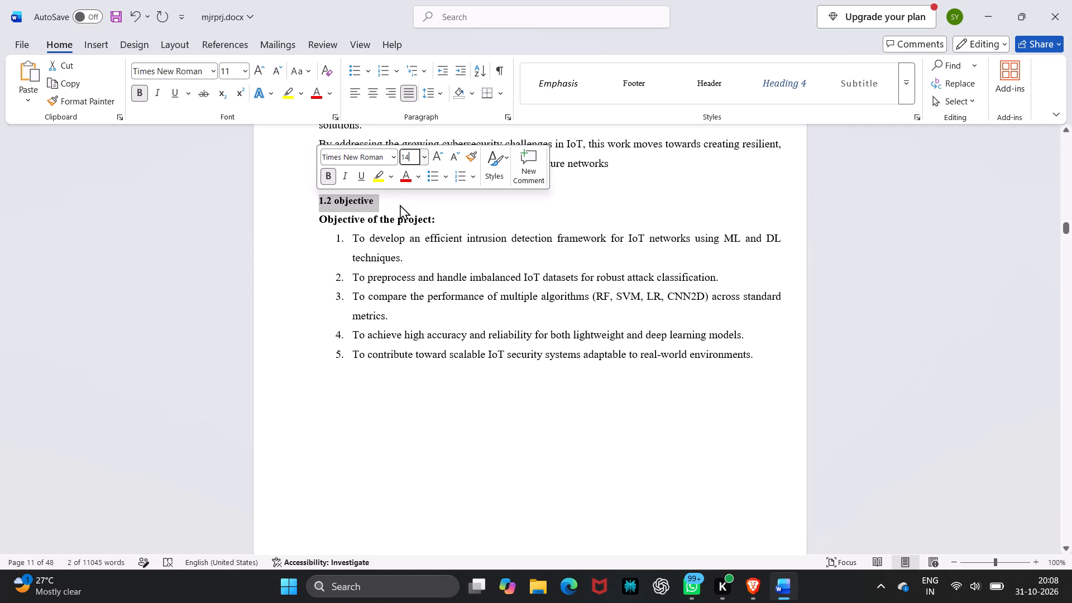
{"action": "left_click", "coordinate": [398, 207]}
{"action": "key", "text": "Return"}
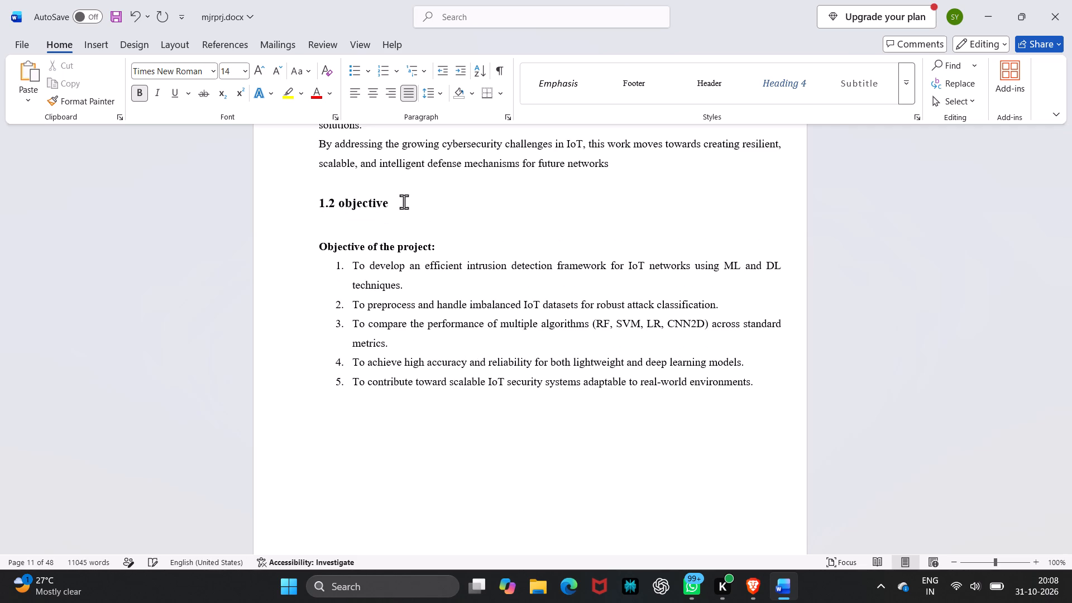
Make the section 1.2 heading plural so it reads "1.2 objectives".
{"action": "left_click", "coordinate": [405, 202]}
{"action": "key", "text": "s"}
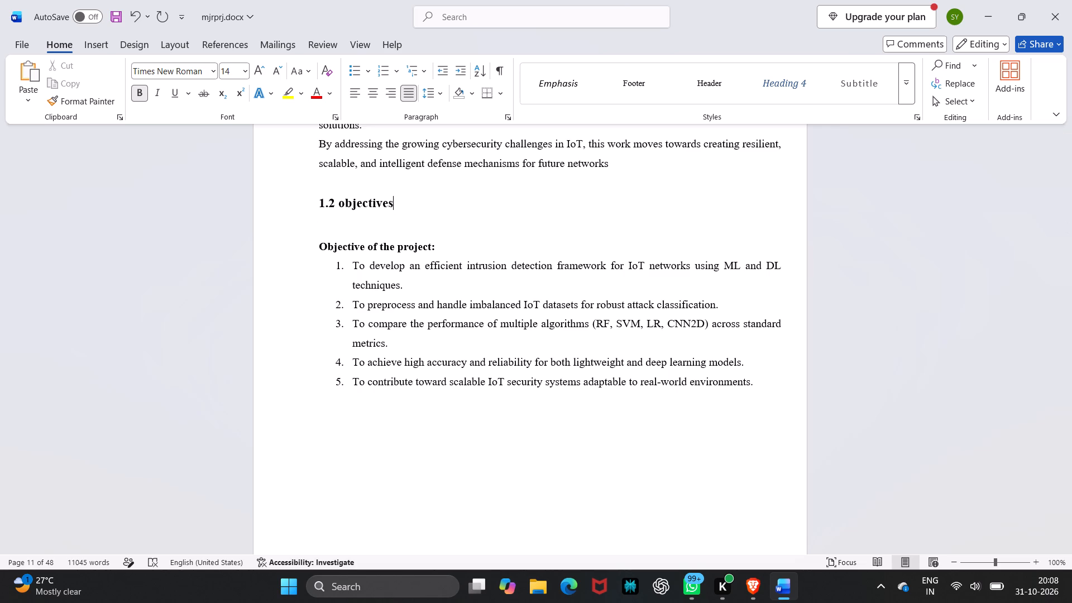
Delete the blank line and the "Objective of the project:" line between the "1.2 objectives" heading and its numbered list.
{"action": "left_click", "coordinate": [356, 223]}
{"action": "key", "text": "Delete"}
{"action": "key", "text": "Delete"}
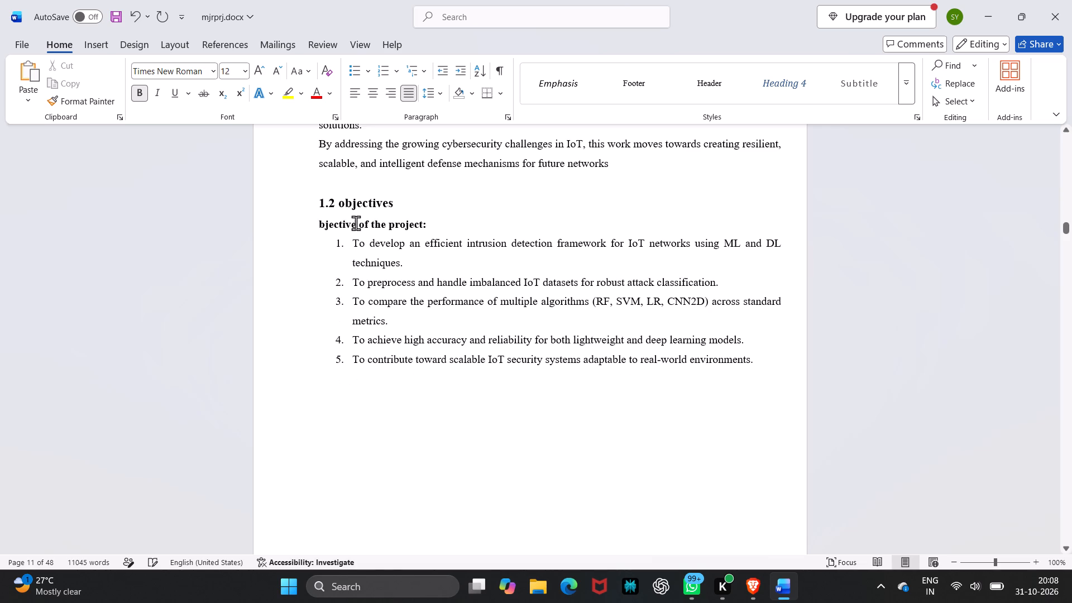
{"action": "key", "text": "Delete"}
{"action": "key", "text": "Delete"}
{"action": "key", "text": "Delete"}
{"action": "key", "text": "Delete"}
{"action": "key", "text": "Delete"}
{"action": "key", "text": "Delete"}
{"action": "key", "text": "Delete"}
{"action": "key", "text": "Delete"}
{"action": "key", "text": "Delete"}
{"action": "key", "text": "Delete"}
{"action": "key", "text": "ctrl+Delete"}
{"action": "key", "text": "ctrl+Delete"}
{"action": "key", "text": "ctrl+Delete"}
{"action": "key", "text": "Delete"}
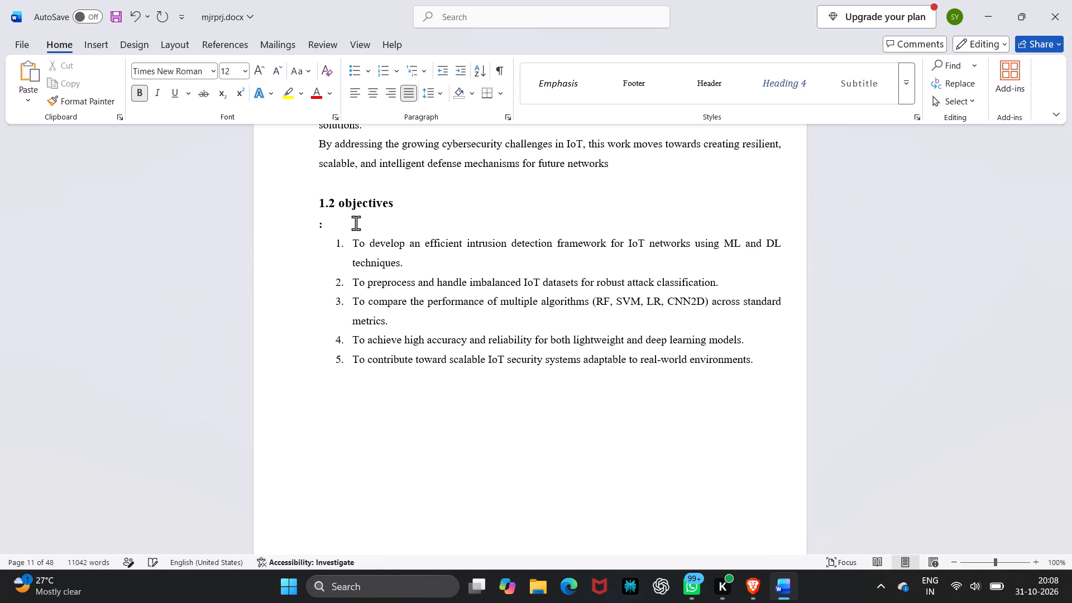
{"action": "key", "text": "BackSpace"}
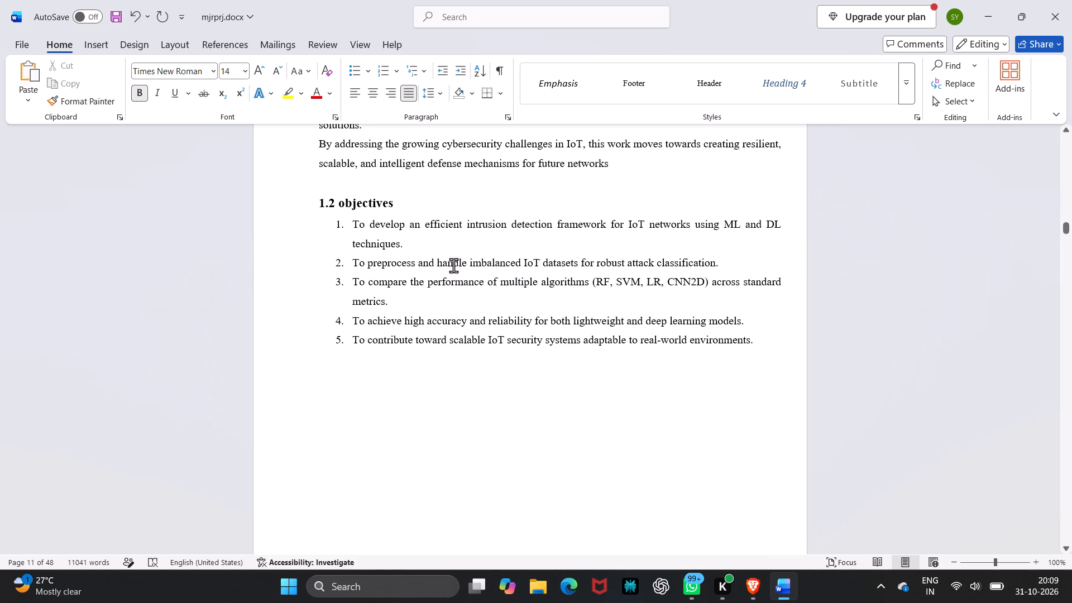
{"action": "left_click", "coordinate": [428, 381]}
Review the INTRODUCTION chapter from the "1.2 objectives" section back up to the "1.1 Overview" heading.
{"action": "scroll", "coordinate": [428, 381], "scroll_direction": "up", "scroll_amount": 1}
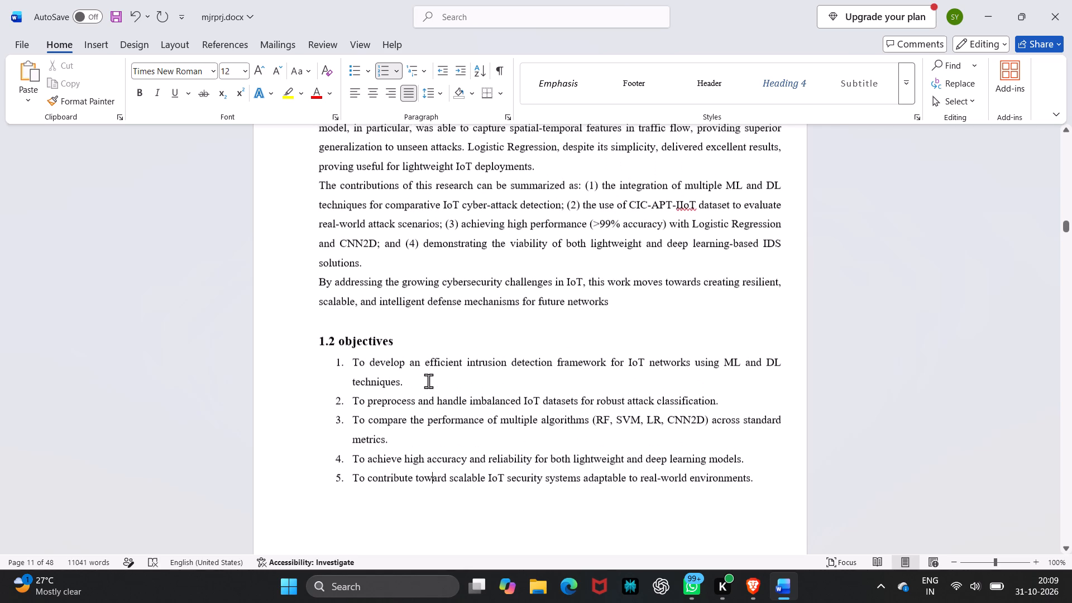
{"action": "scroll", "coordinate": [428, 381], "scroll_direction": "up", "scroll_amount": 3}
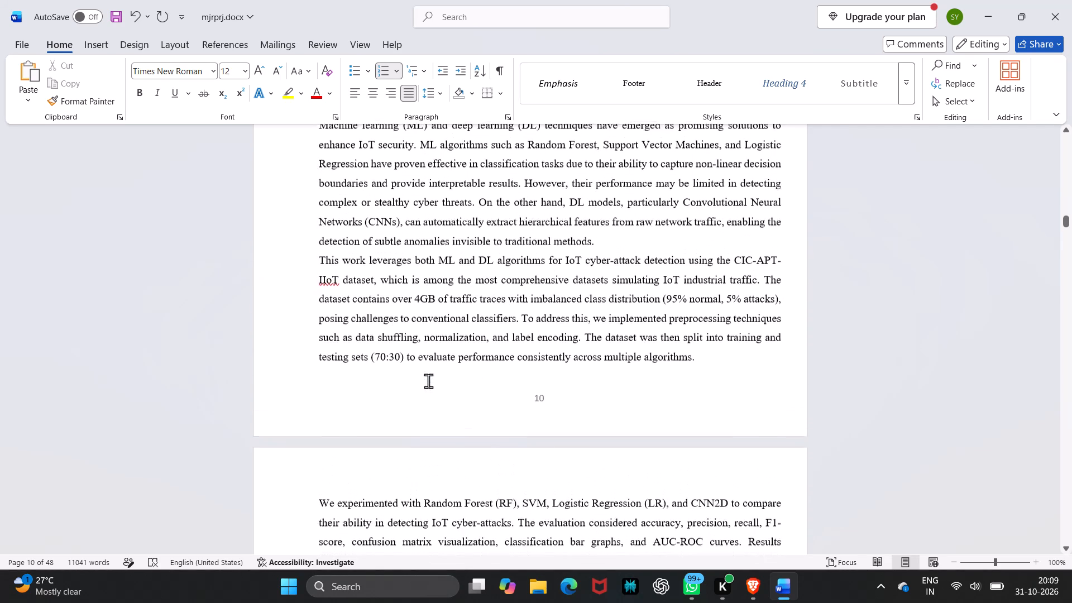
{"action": "scroll", "coordinate": [428, 381], "scroll_direction": "up", "scroll_amount": 2}
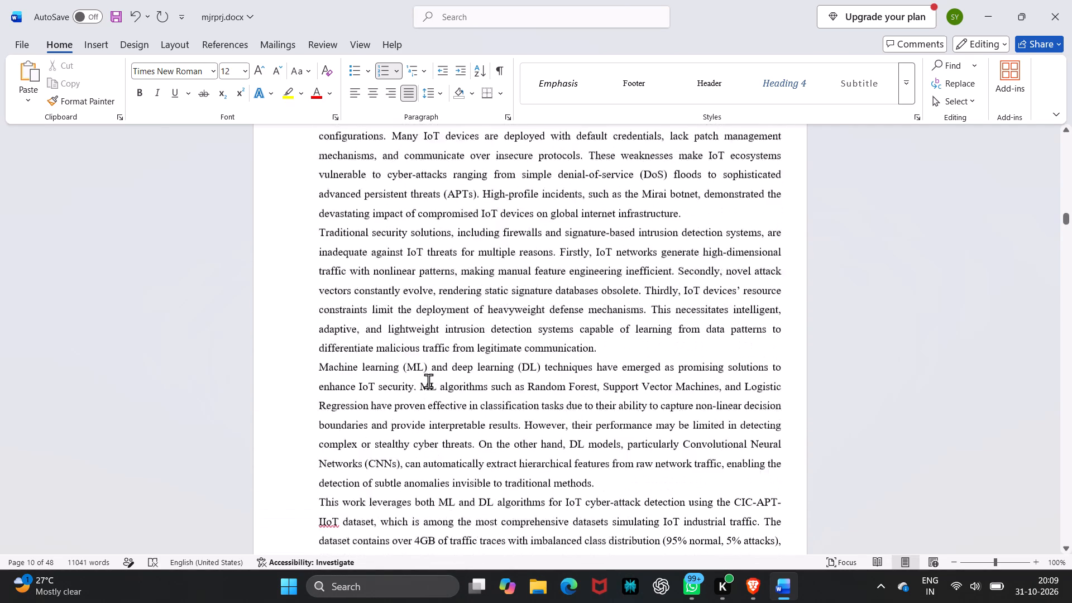
{"action": "scroll", "coordinate": [428, 381], "scroll_direction": "up", "scroll_amount": 3}
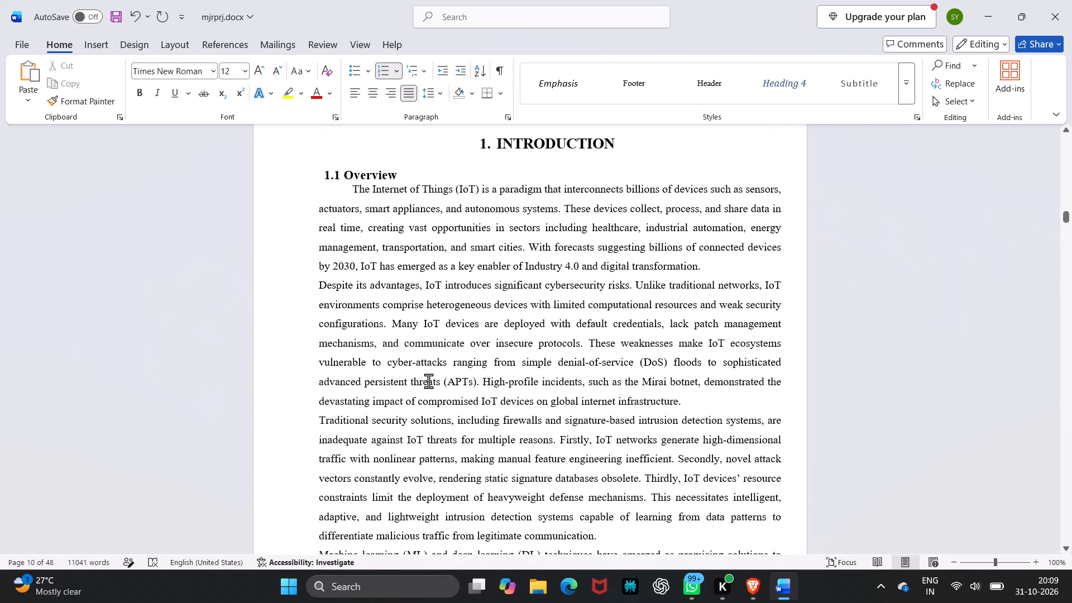
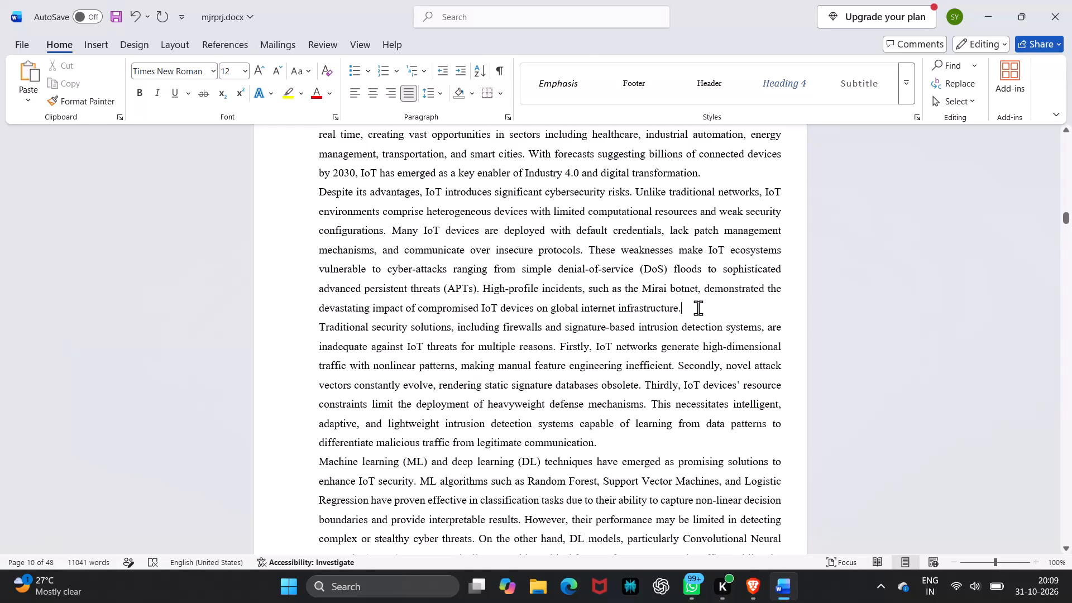
Insert blank lines between the first five paragraphs of section 1.1 Overview, from "The Internet of Things" through "This work leverages".
{"action": "key", "text": "Return"}
{"action": "scroll", "coordinate": [702, 388], "scroll_direction": "down", "scroll_amount": 2}
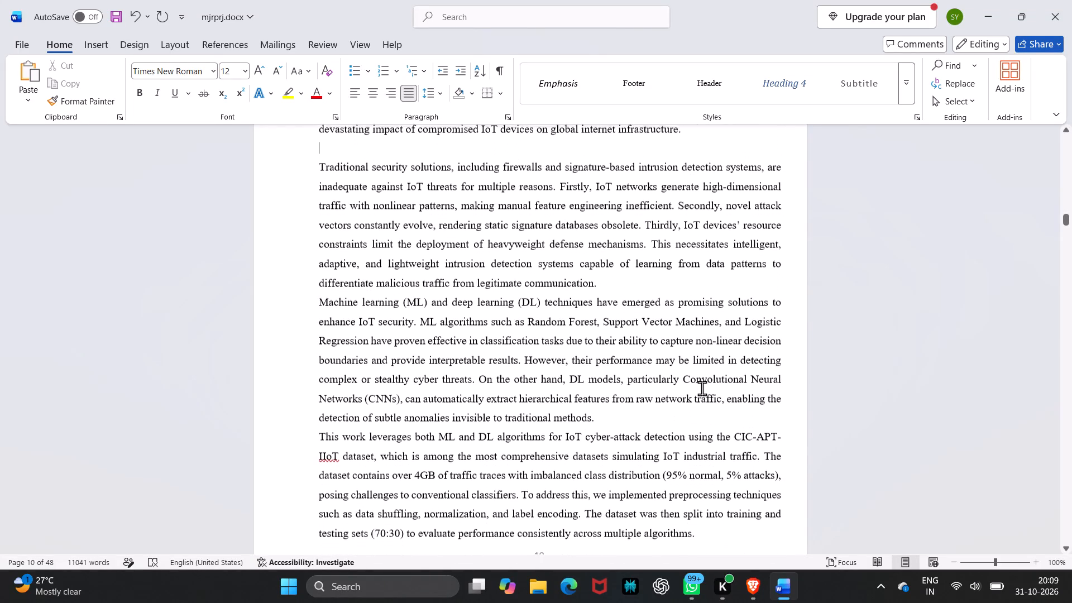
{"action": "left_click", "coordinate": [643, 270]}
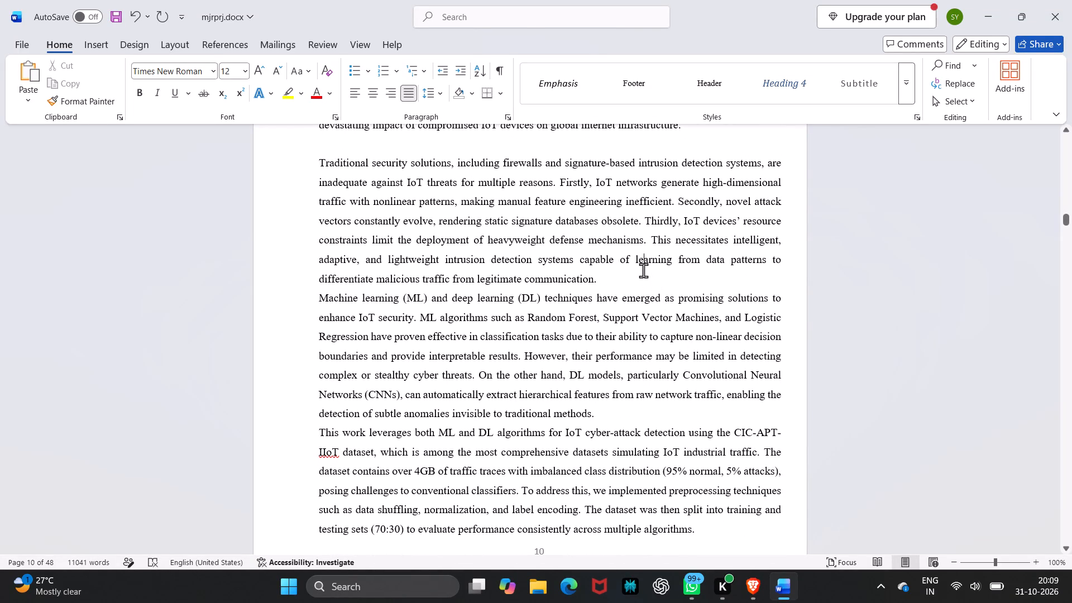
{"action": "left_click", "coordinate": [633, 277]}
{"action": "key", "text": "Return"}
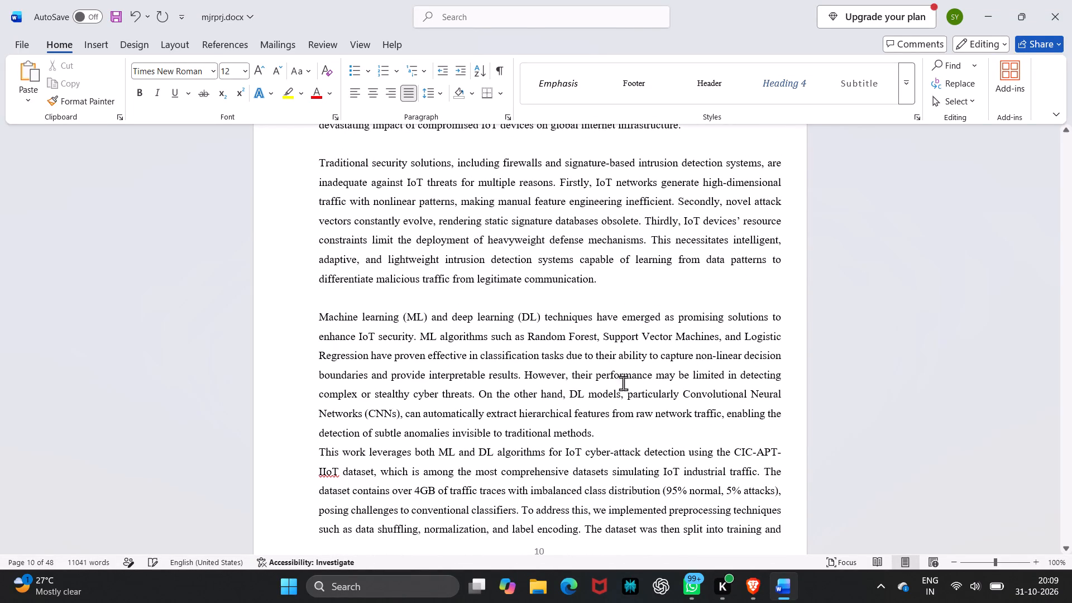
{"action": "left_click", "coordinate": [628, 433]}
{"action": "key", "text": "Return"}
{"action": "scroll", "coordinate": [628, 433], "scroll_direction": "up", "scroll_amount": 1}
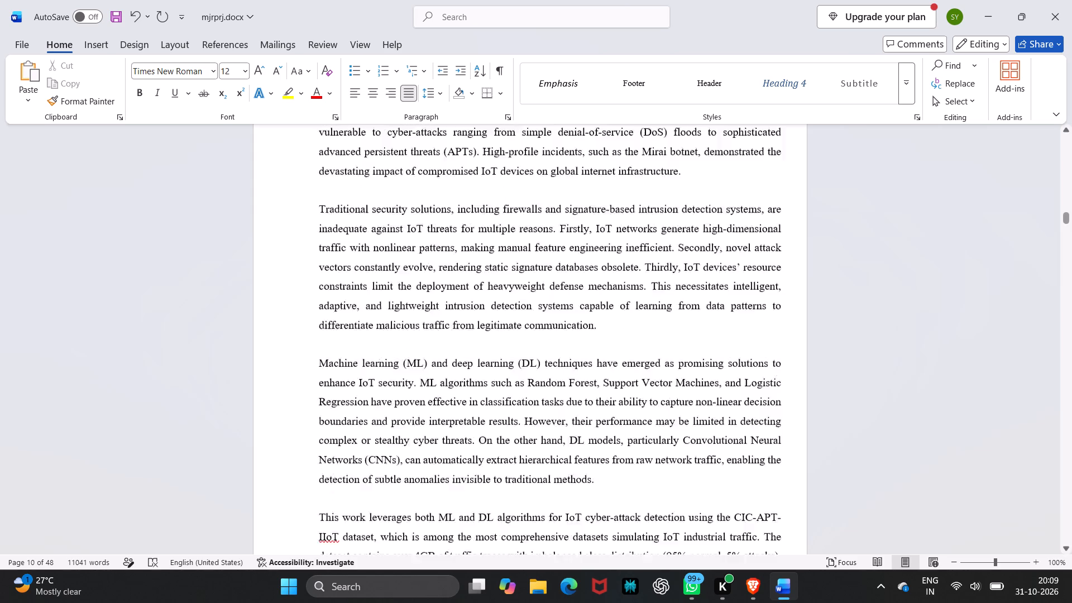
{"action": "scroll", "coordinate": [628, 433], "scroll_direction": "up", "scroll_amount": 1}
{"action": "left_click", "coordinate": [714, 291]}
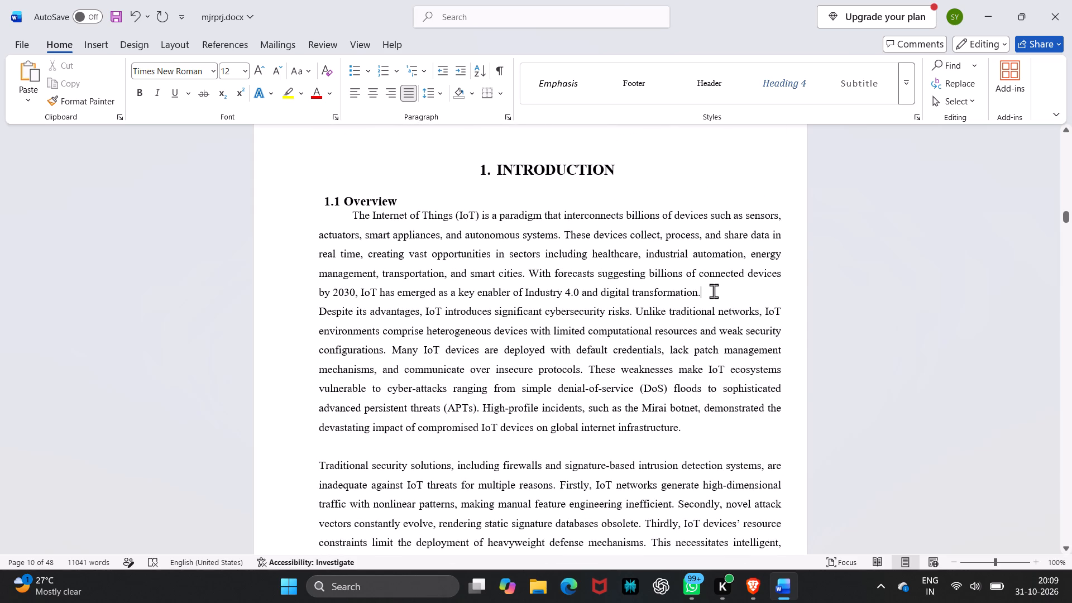
{"action": "key", "text": "Return"}
Insert a blank line between the "We experimented with Random Forest" and "The contributions of this research" paragraphs in section 1.1.
{"action": "scroll", "coordinate": [676, 327], "scroll_direction": "down", "scroll_amount": 1}
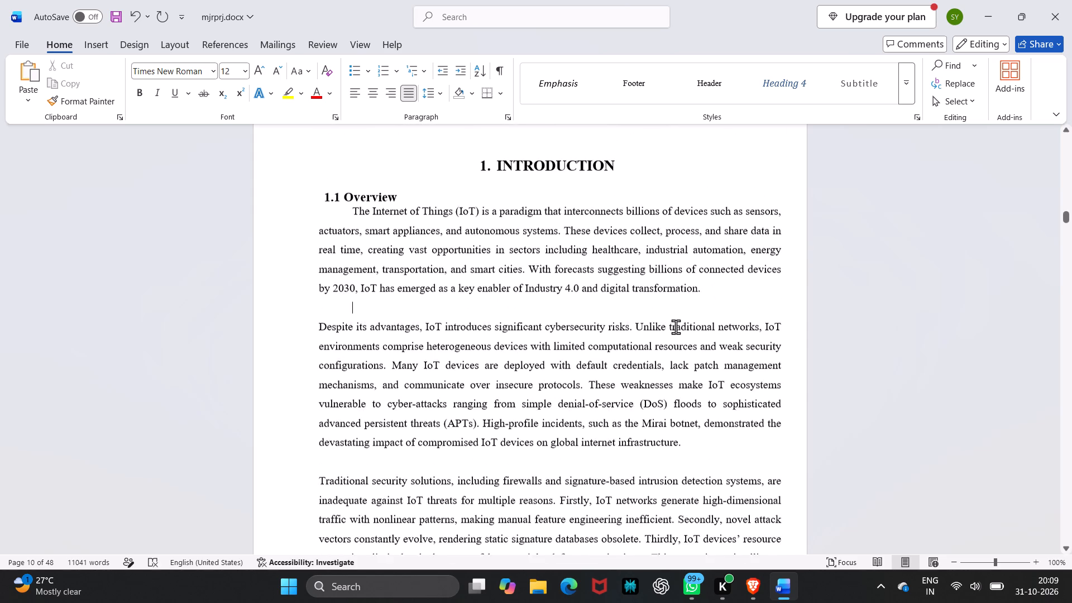
{"action": "scroll", "coordinate": [676, 327], "scroll_direction": "down", "scroll_amount": 3}
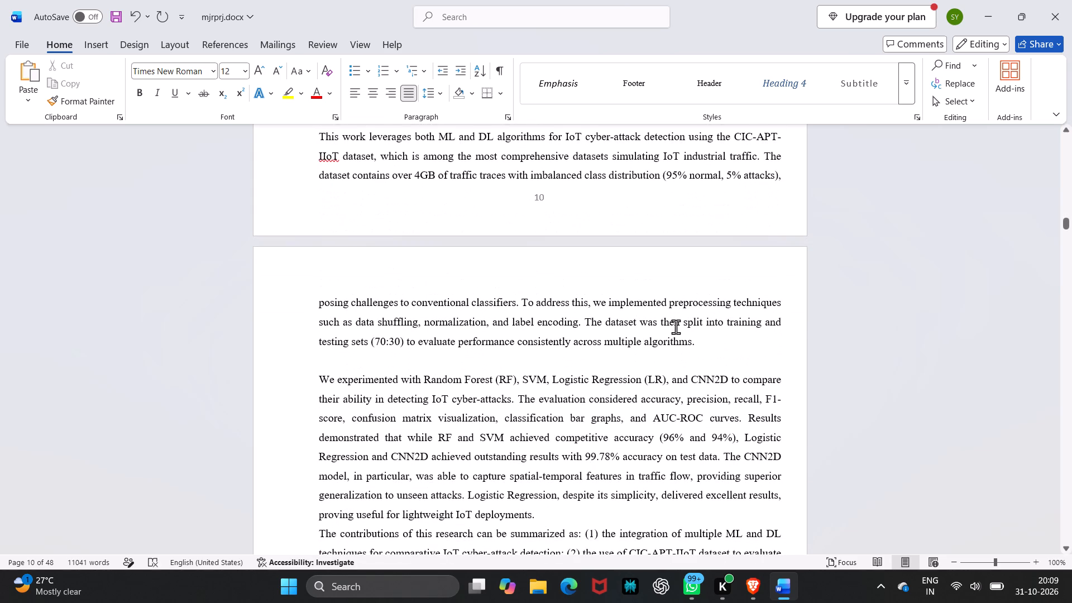
{"action": "scroll", "coordinate": [586, 367], "scroll_direction": "down", "scroll_amount": 1}
{"action": "left_click", "coordinate": [552, 443]}
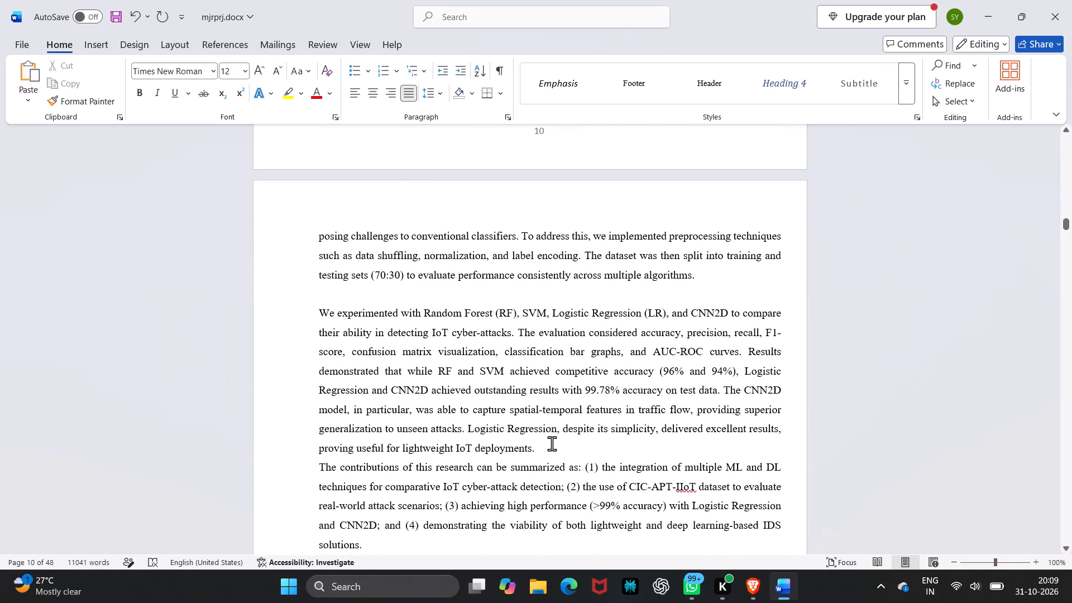
{"action": "key", "text": "Return"}
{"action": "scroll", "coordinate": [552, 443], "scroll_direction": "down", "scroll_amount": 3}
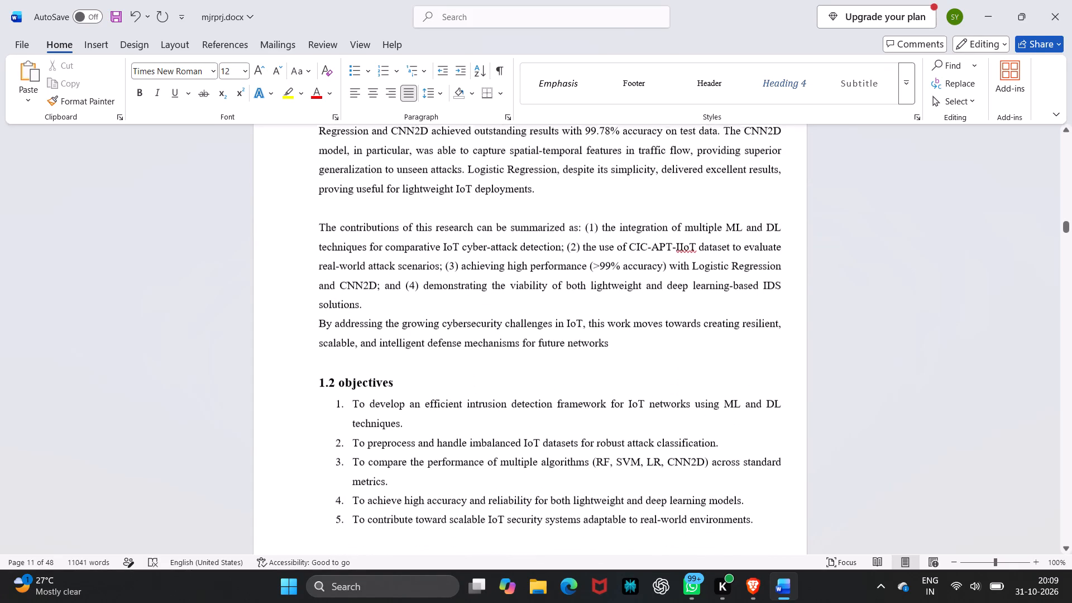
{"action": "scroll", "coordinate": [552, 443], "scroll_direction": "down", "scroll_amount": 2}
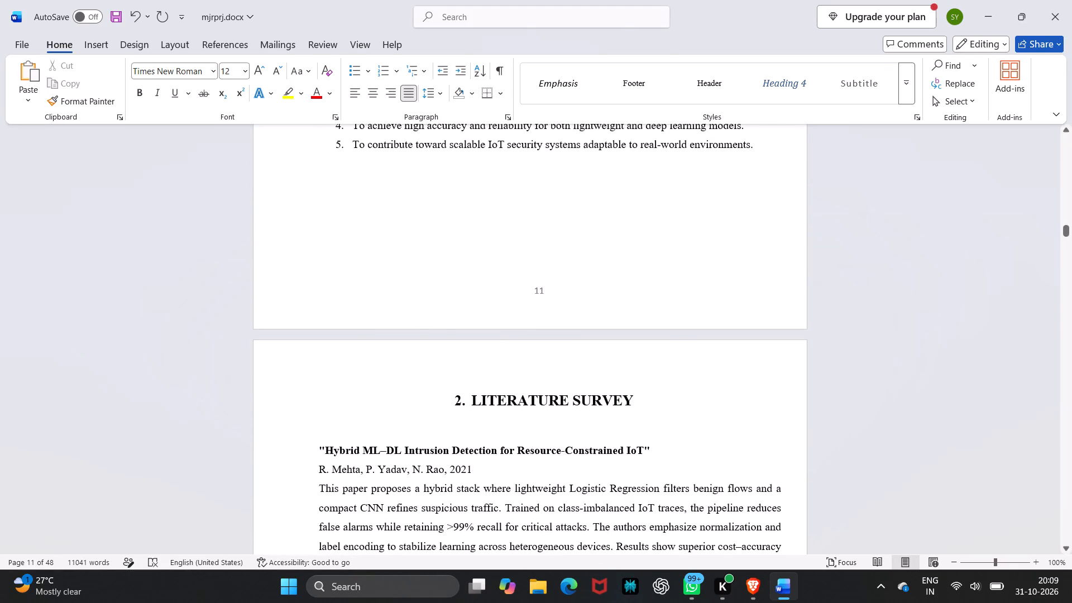
Review the paragraph spacing and layout of the INTRODUCTION chapter, from the 1.1 Overview heading through the 1.2 objectives list.
{"action": "scroll", "coordinate": [552, 443], "scroll_direction": "up", "scroll_amount": 2}
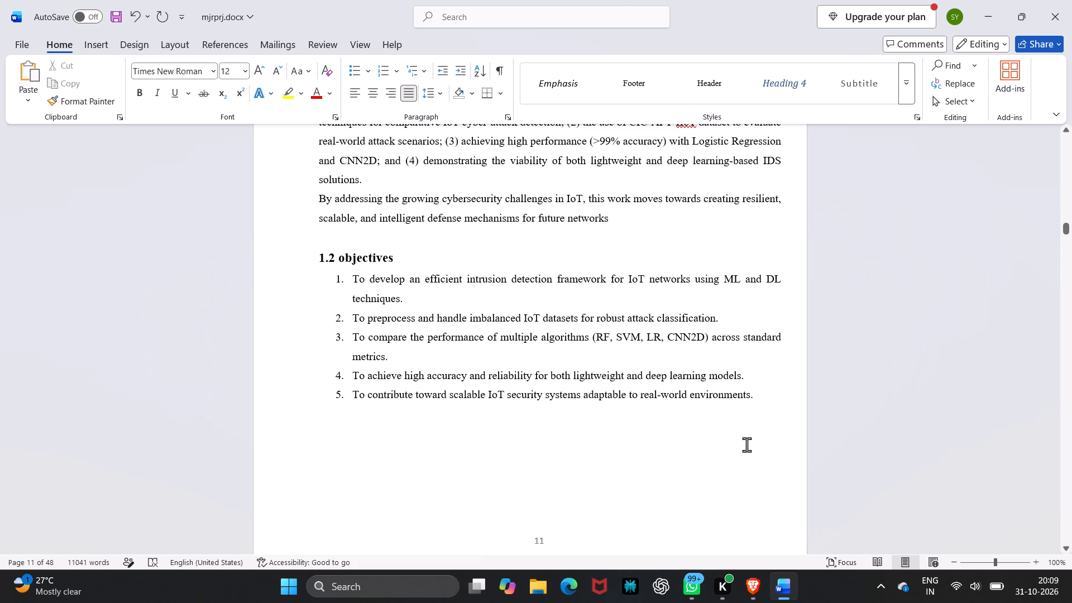
{"action": "scroll", "coordinate": [746, 444], "scroll_direction": "up", "scroll_amount": 3}
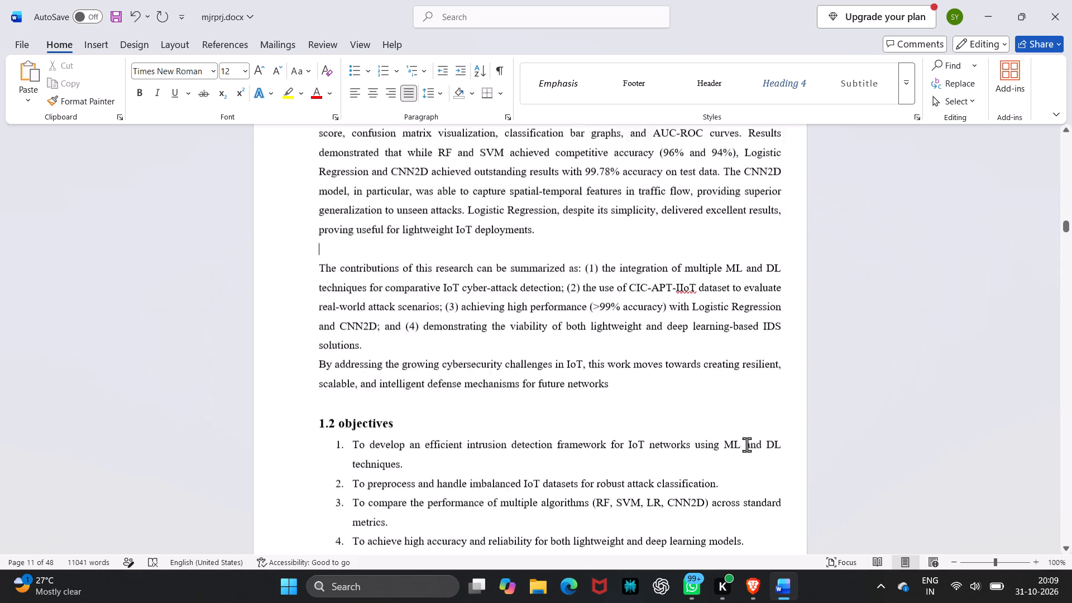
{"action": "scroll", "coordinate": [746, 444], "scroll_direction": "up", "scroll_amount": 4}
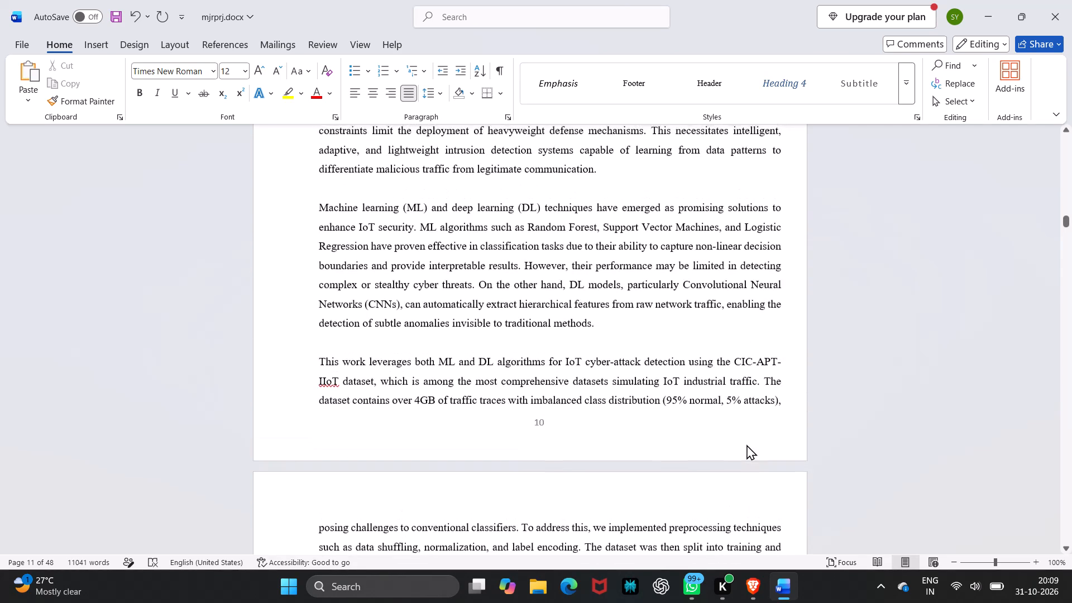
{"action": "scroll", "coordinate": [746, 444], "scroll_direction": "up", "scroll_amount": 3}
{"action": "scroll", "coordinate": [746, 444], "scroll_direction": "down", "scroll_amount": 2}
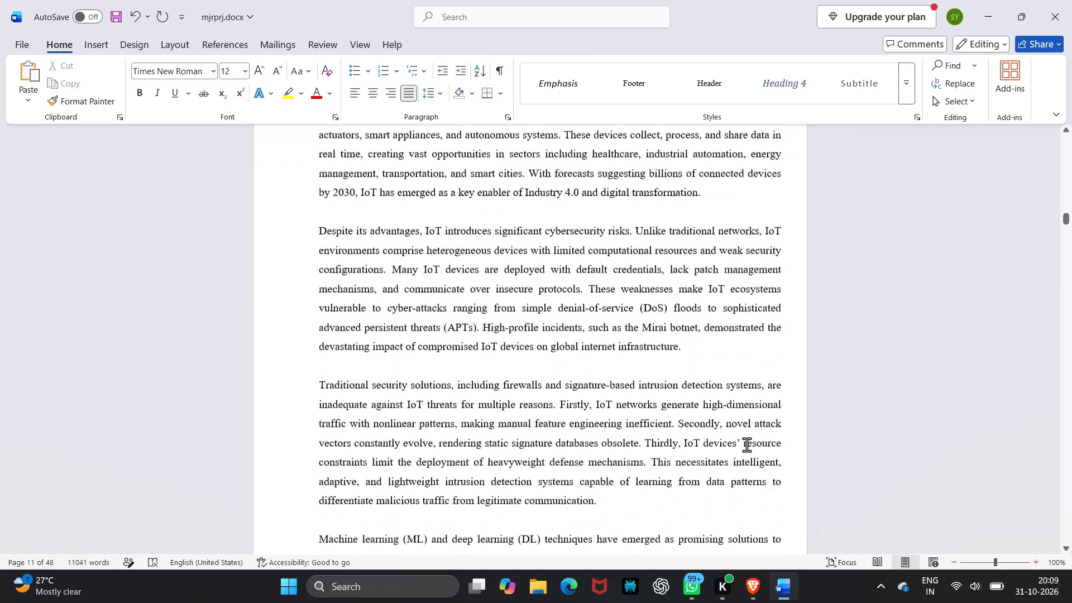
{"action": "scroll", "coordinate": [746, 444], "scroll_direction": "down", "scroll_amount": 1}
{"action": "scroll", "coordinate": [583, 357], "scroll_direction": "up", "scroll_amount": 1}
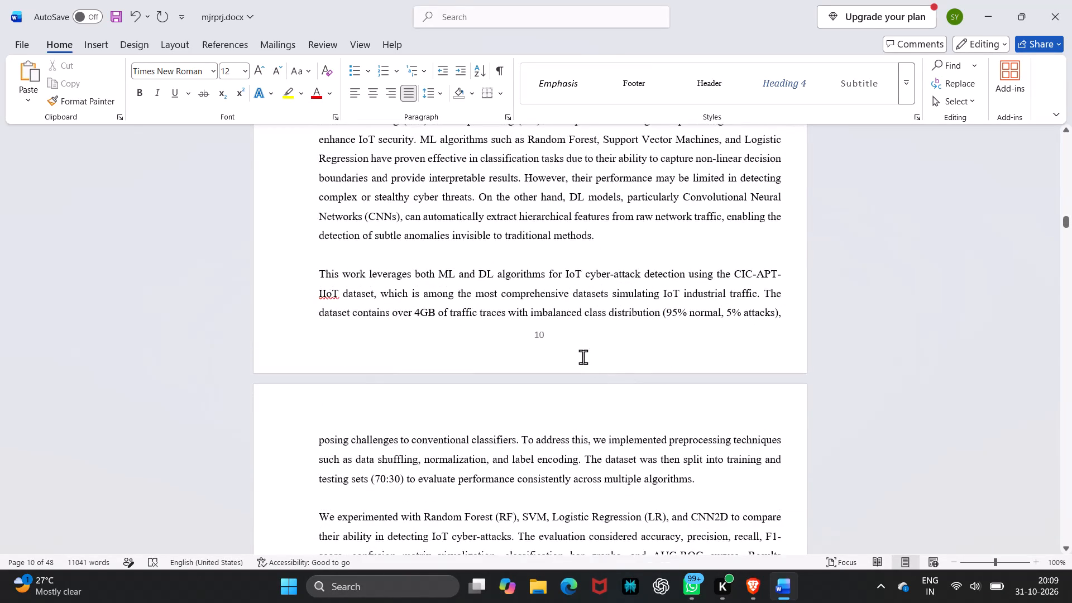
{"action": "scroll", "coordinate": [583, 357], "scroll_direction": "up", "scroll_amount": 5}
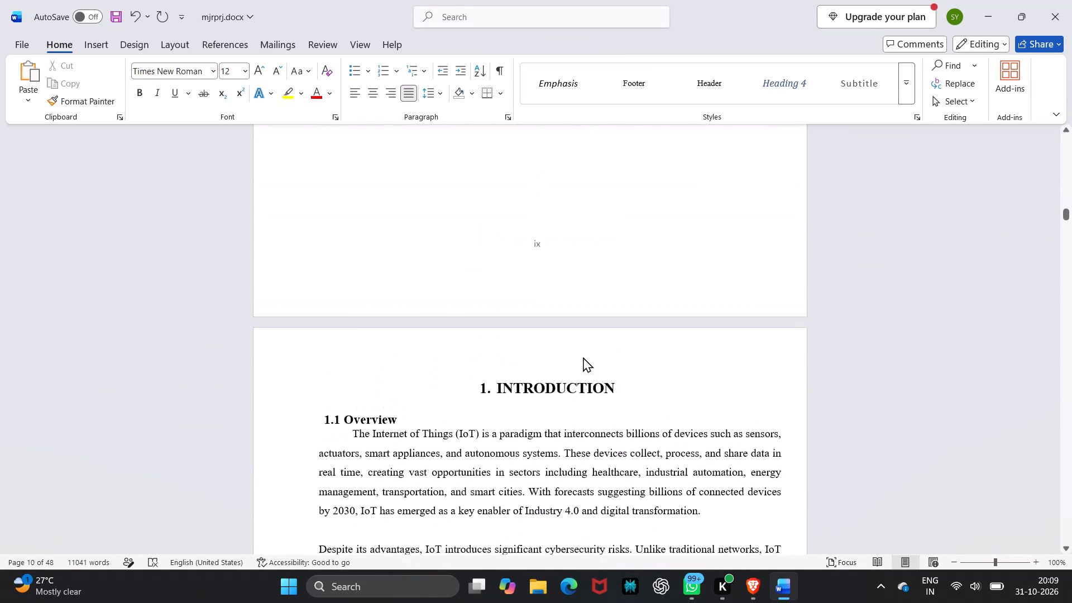
{"action": "scroll", "coordinate": [583, 357], "scroll_direction": "up", "scroll_amount": 1}
{"action": "scroll", "coordinate": [583, 357], "scroll_direction": "down", "scroll_amount": 5}
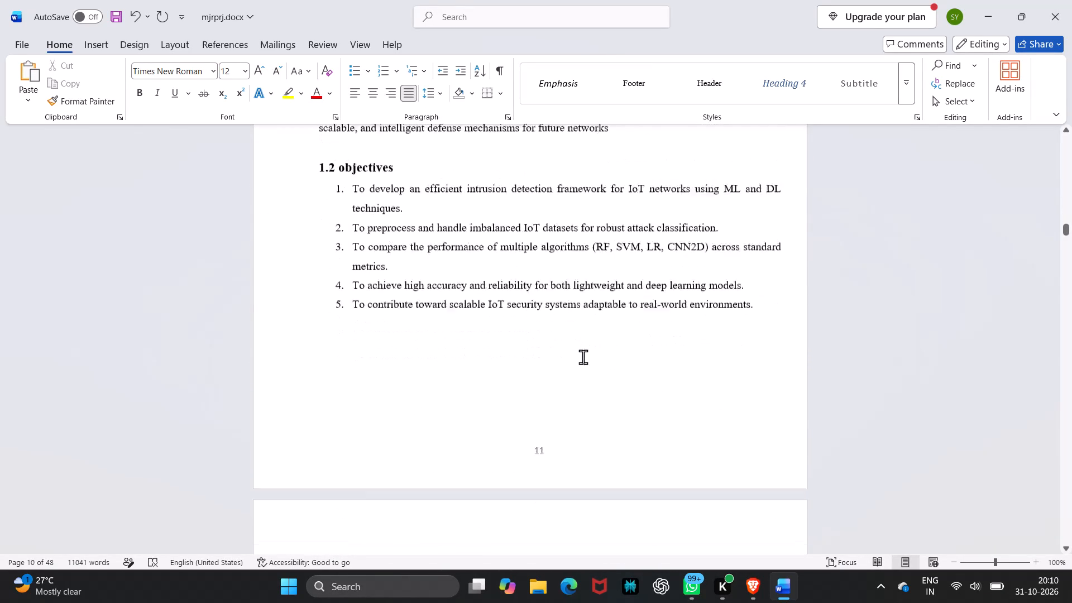
{"action": "scroll", "coordinate": [583, 357], "scroll_direction": "down", "scroll_amount": 1}
{"action": "scroll", "coordinate": [550, 401], "scroll_direction": "up", "scroll_amount": 2}
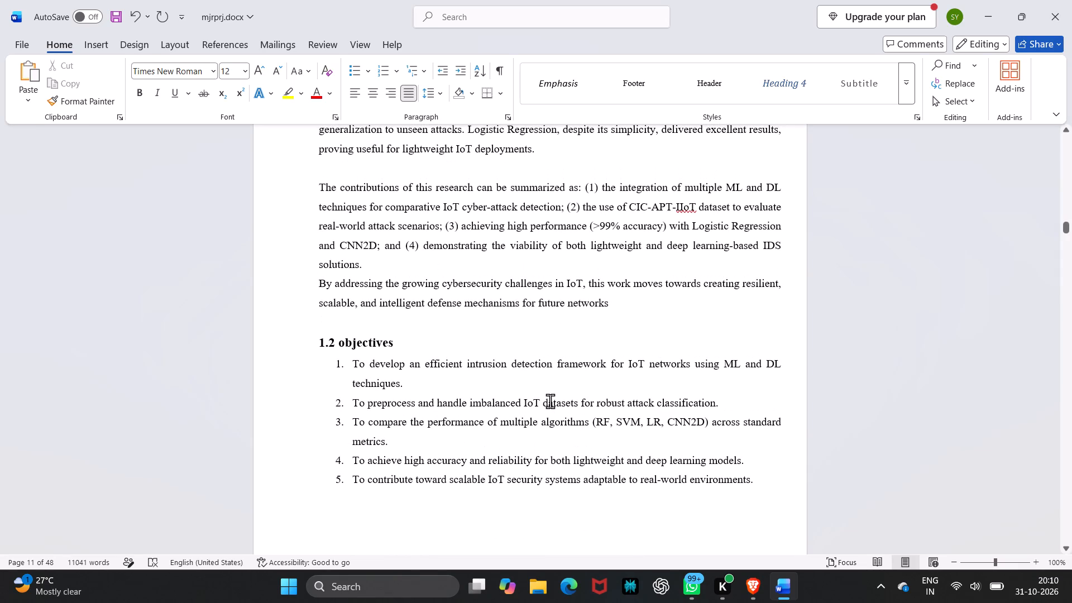